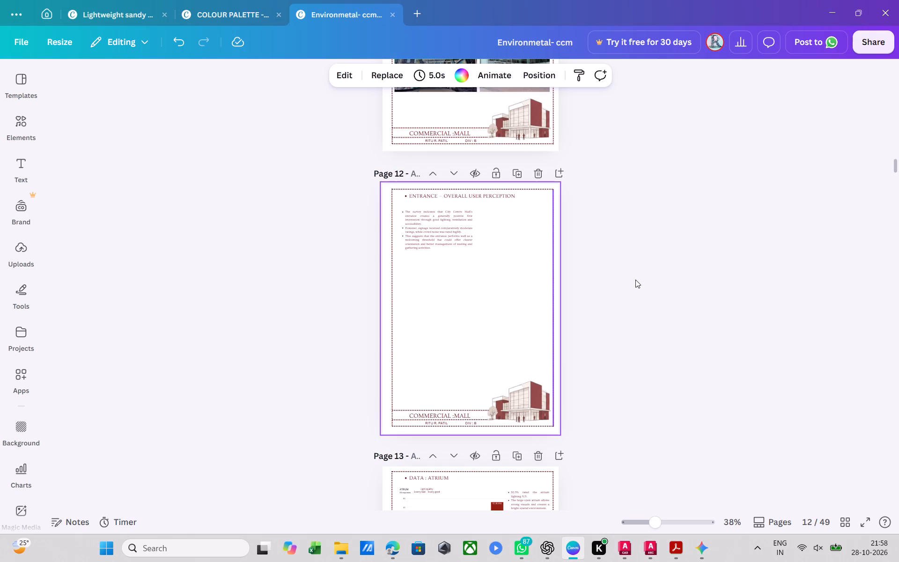
pyautogui.scroll(3, 634, 280)
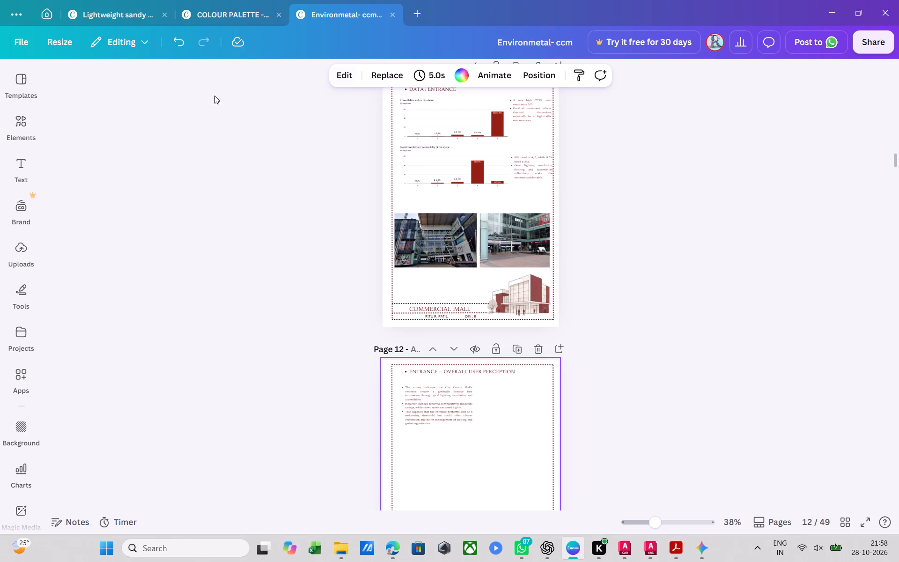
pyautogui.click(41, 12)
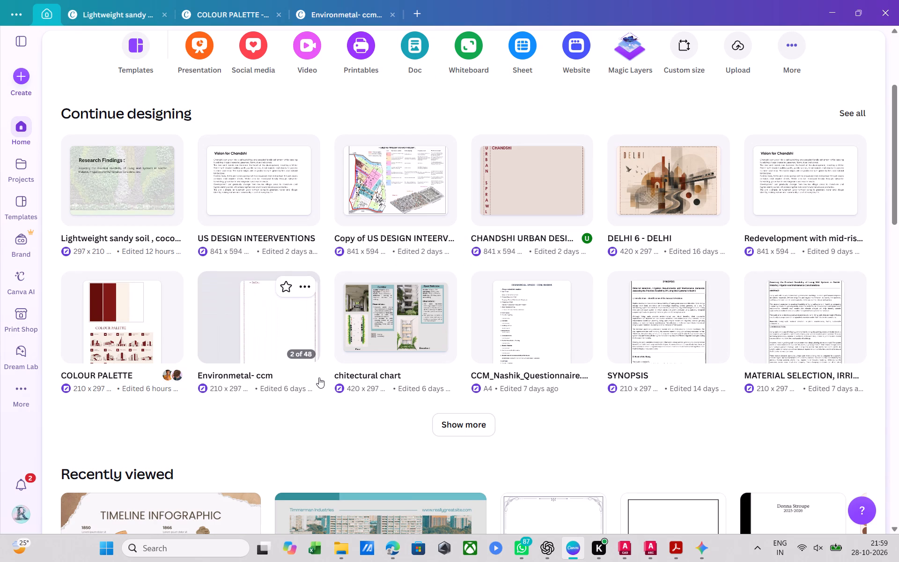
pyautogui.click(308, 284)
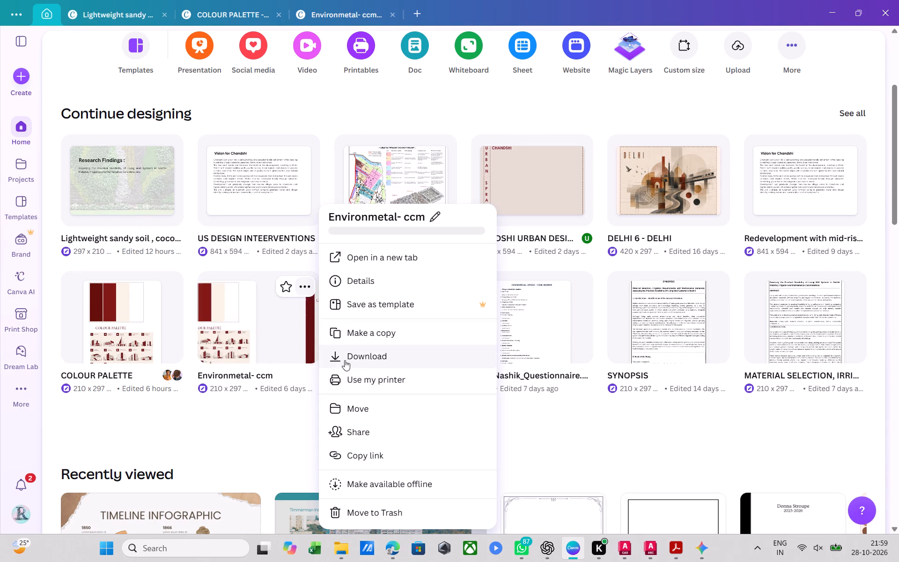
pyautogui.click(381, 338)
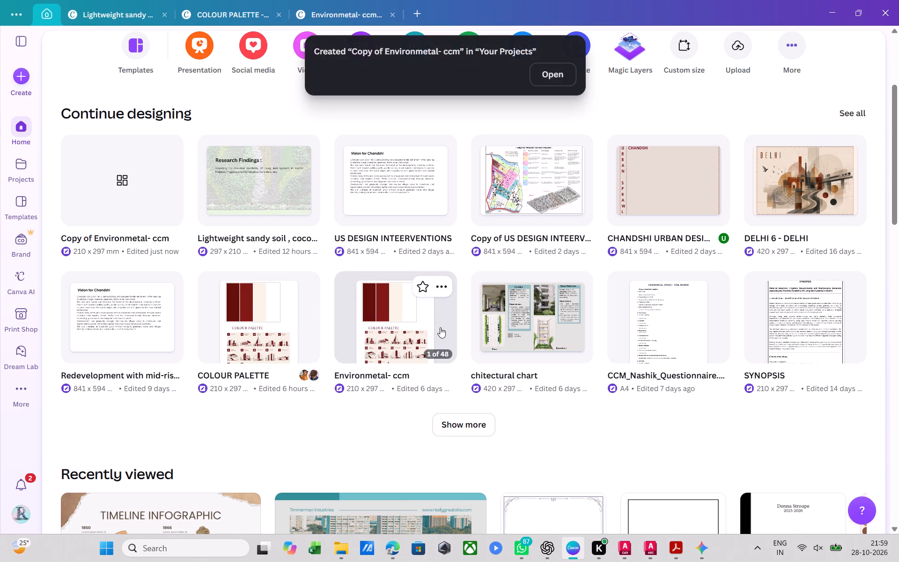
pyautogui.click(120, 172)
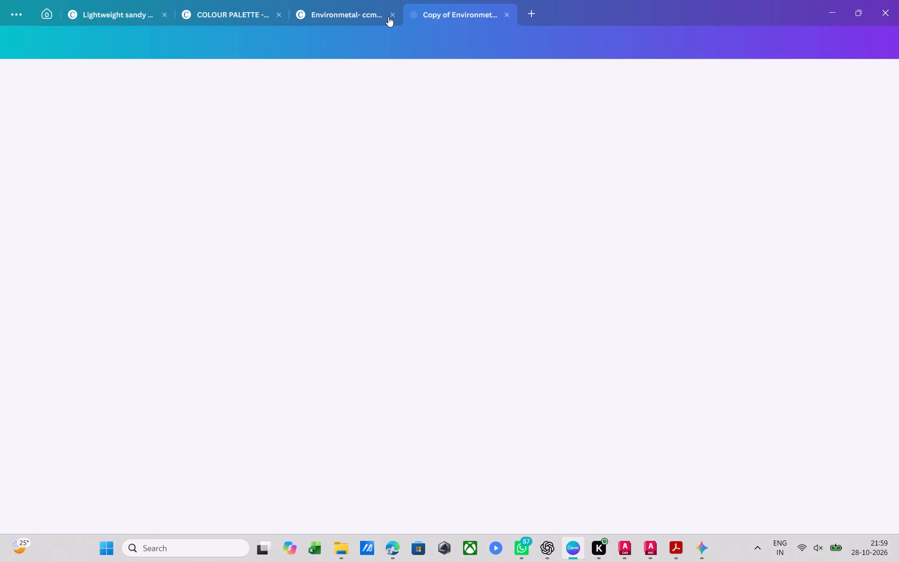
# In the original Environmetal- ccm design, delete both entrance photos from page 11.
pyautogui.click(353, 15)
pyautogui.click(639, 289)
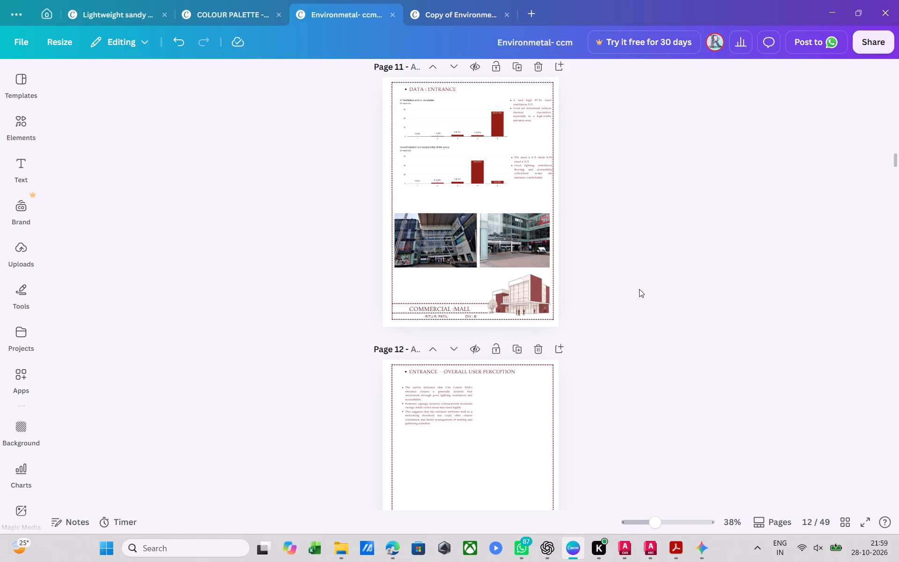
pyautogui.click(531, 247)
pyautogui.press('Delete')
pyautogui.click(461, 232)
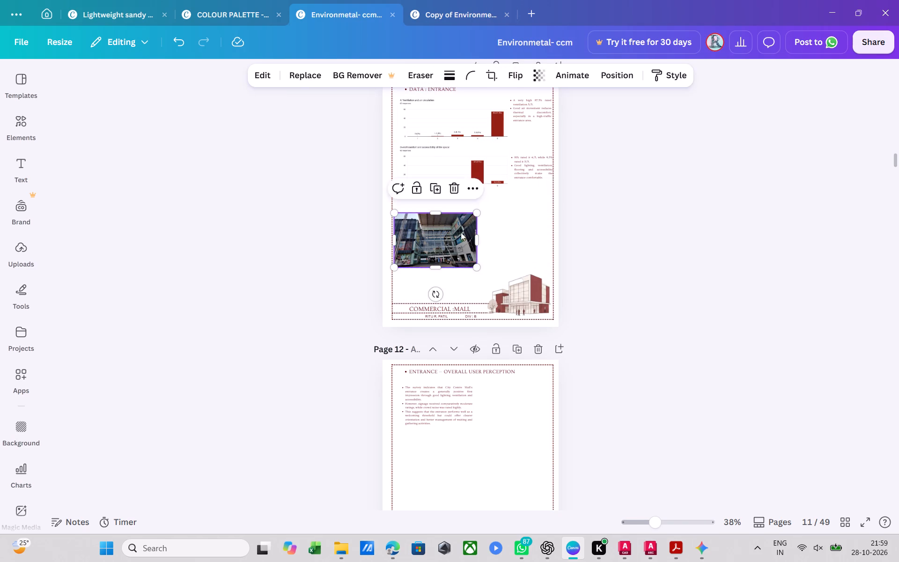
pyautogui.press('Delete')
# Copy the "Entrance – Overall User Perception" heading from page 12 and place it below the second chart on page 11.
pyautogui.click(449, 373)
pyautogui.hotkey('ctrl', 'c')
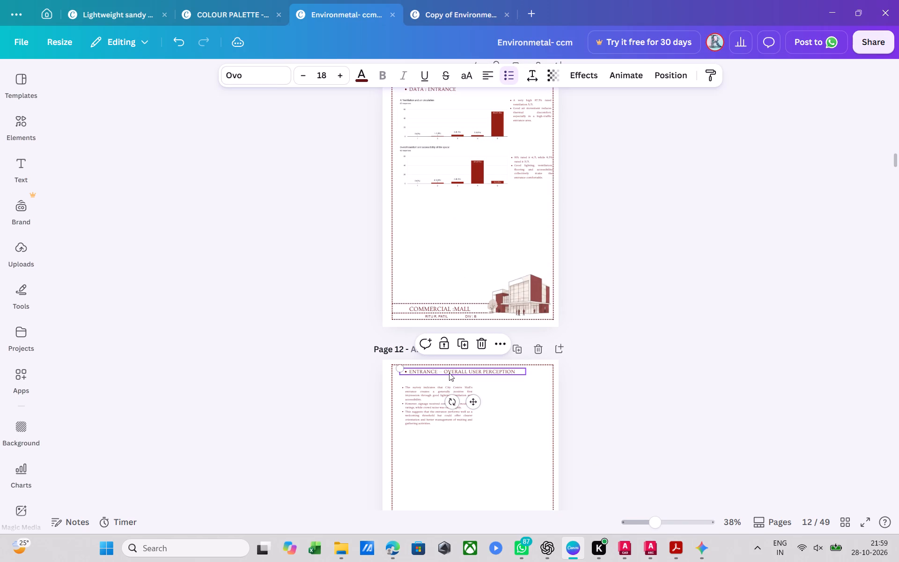
pyautogui.hotkey('ctrl', 'v')
pyautogui.moveTo(478, 402); pyautogui.dragTo(486, 276)
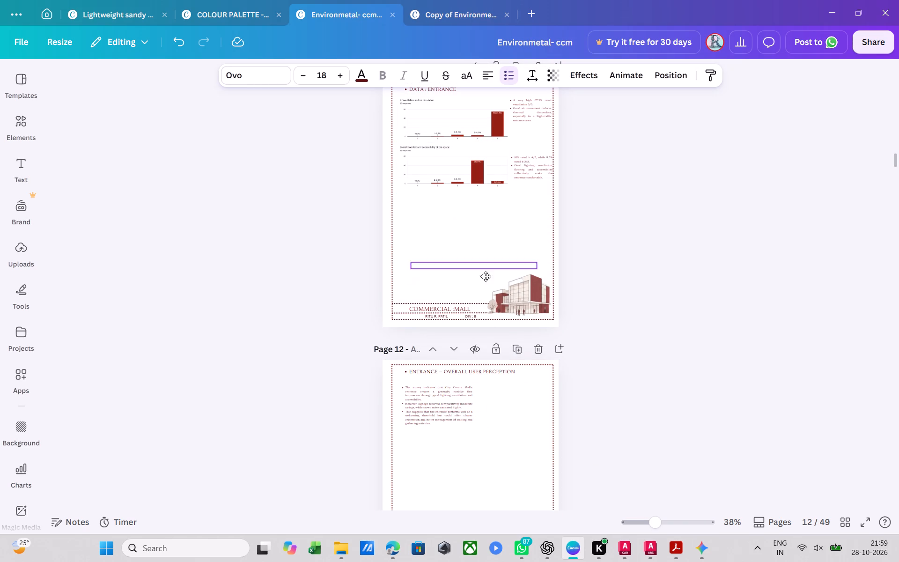
pyautogui.moveTo(486, 276); pyautogui.dragTo(475, 223)
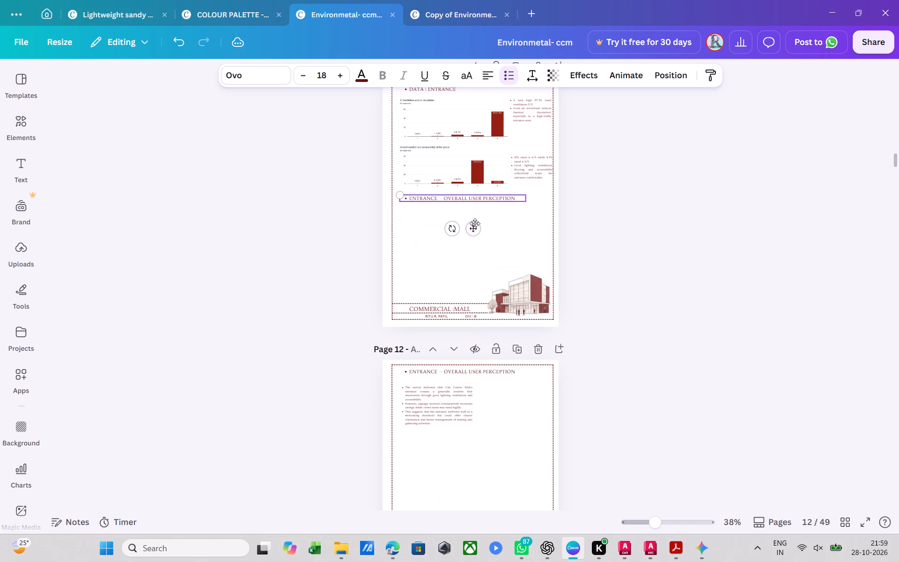
# Shorten the copied heading on page 11 to a bulleted "OVERALL USER PERCEPTION" and narrow its text box to fit.
pyautogui.scroll(2, 446, 194)
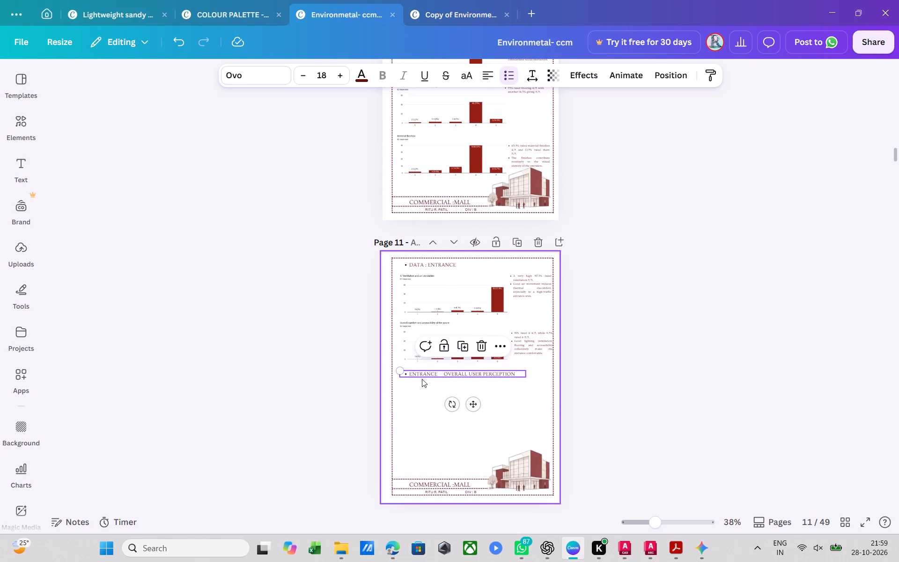
pyautogui.scroll(-1, 422, 379)
pyautogui.keyDown('ctrl'); pyautogui.scroll(2, 431, 376); pyautogui.keyUp('ctrl')
pyautogui.keyDown('ctrl'); pyautogui.scroll(1, 464, 315); pyautogui.keyUp('ctrl')
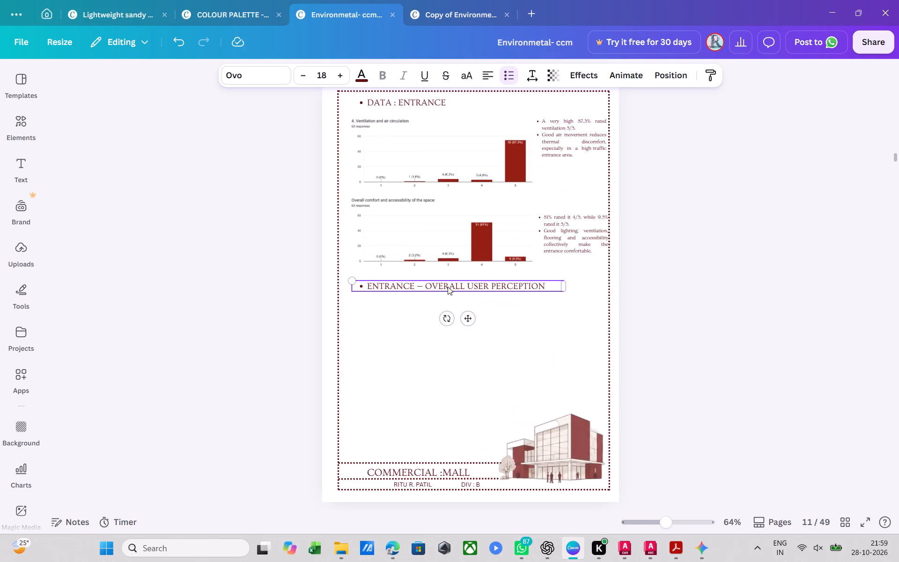
pyautogui.click(435, 281)
pyautogui.click(431, 283)
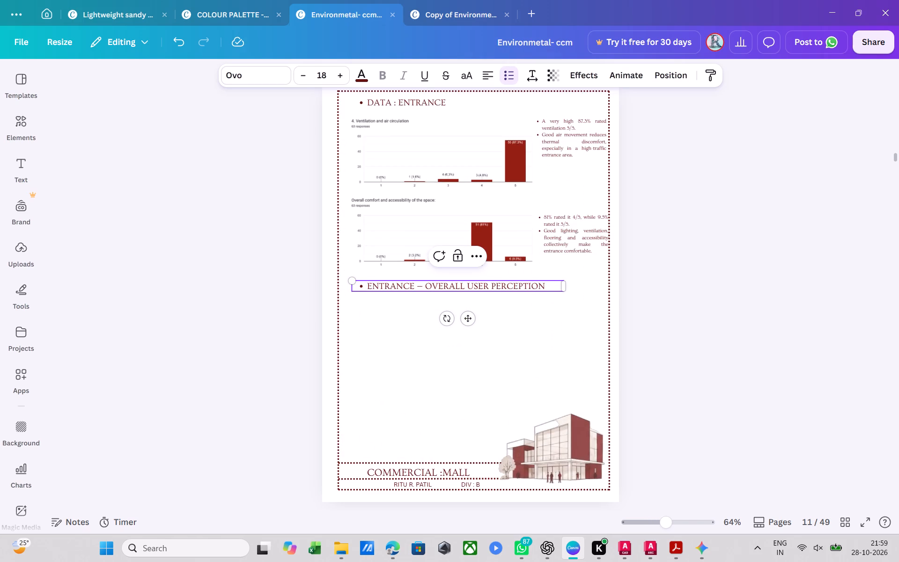
pyautogui.moveTo(423, 283); pyautogui.dragTo(355, 296)
pyautogui.press('BackSpace')
pyautogui.press('BackSpace')
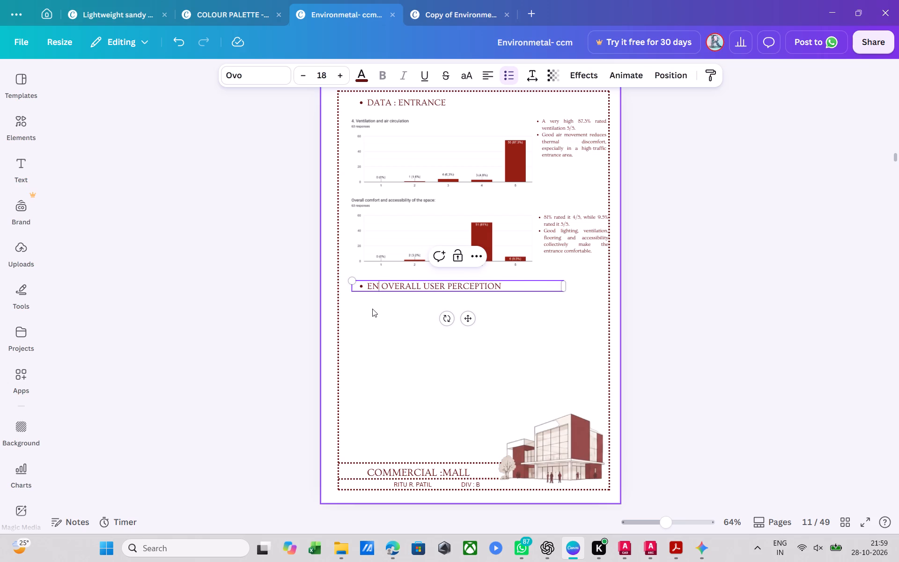
pyautogui.press('BackSpace')
pyautogui.press('BackSpace')
pyautogui.press('BackSpace')
pyautogui.press('BackSpace')
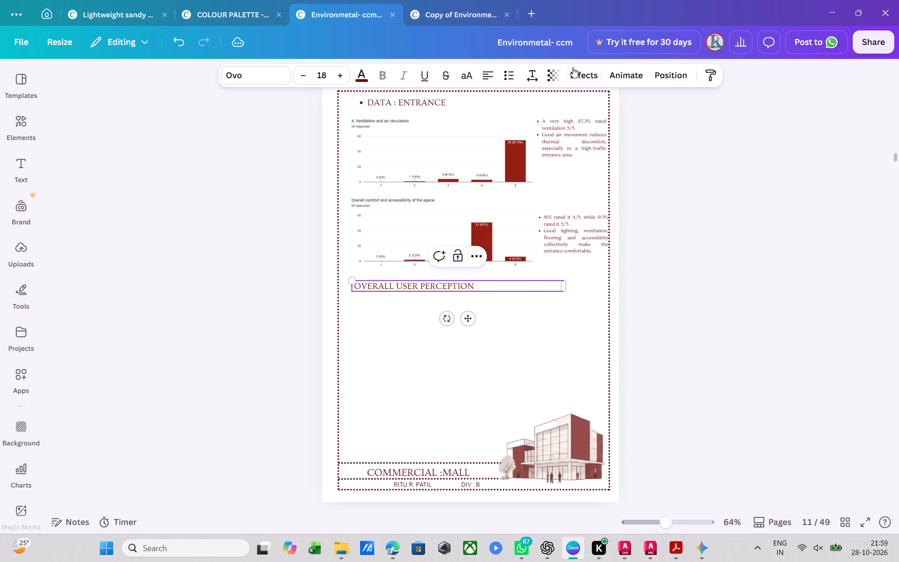
pyautogui.click(508, 77)
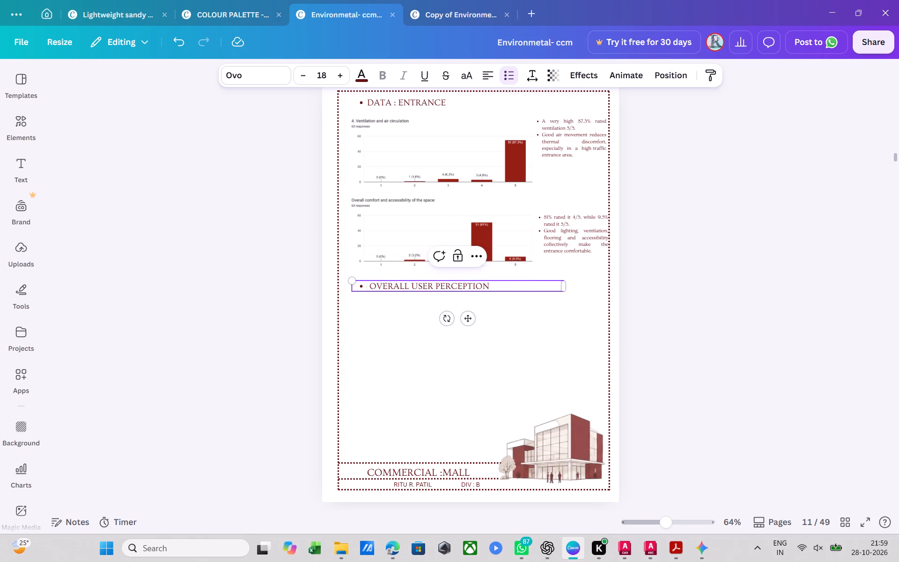
pyautogui.moveTo(564, 281); pyautogui.dragTo(495, 281)
pyautogui.click(718, 297)
# Copy the bulleted survey findings text from page 12 and place it under the Overall User Perception heading on page 11.
pyautogui.scroll(-2, 587, 247)
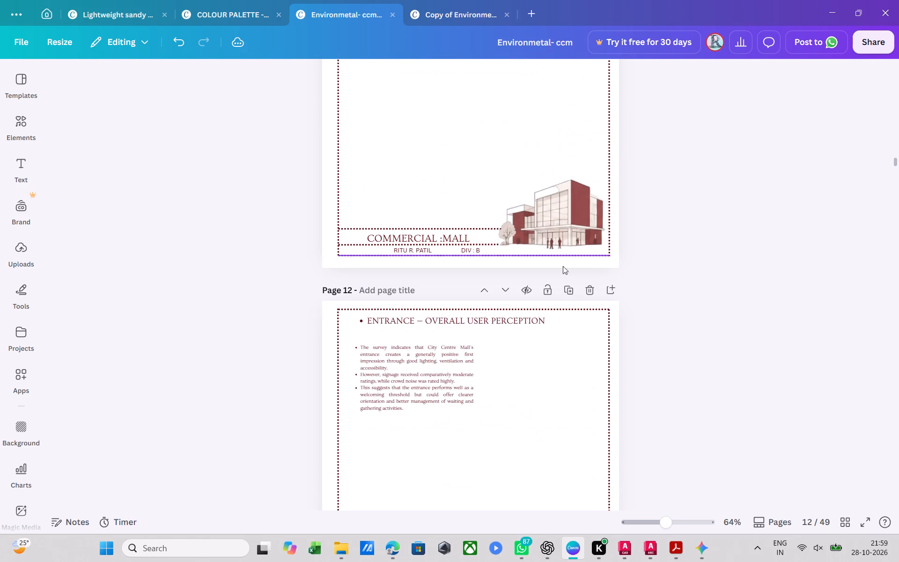
pyautogui.click(442, 380)
pyautogui.hotkey('ctrl', 'c')
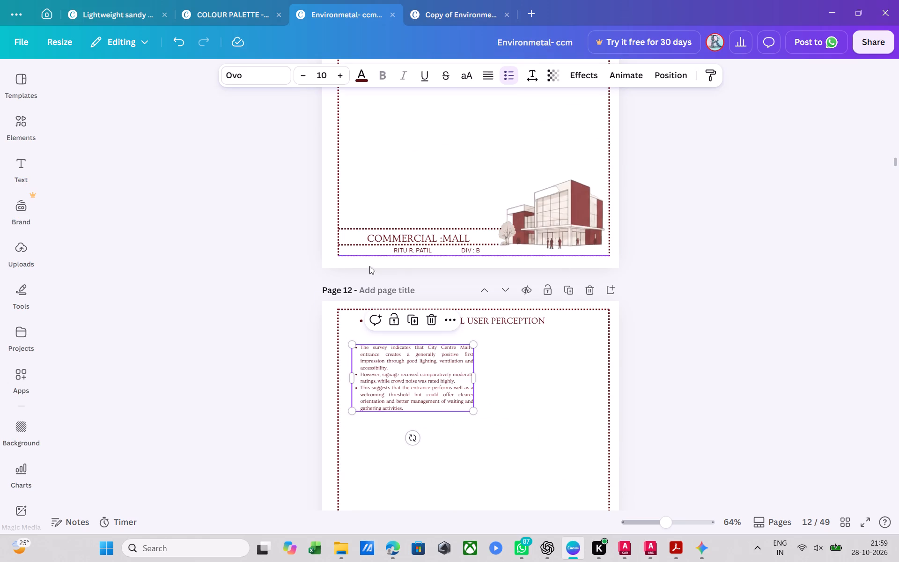
pyautogui.scroll(2, 418, 234)
pyautogui.click(392, 384)
pyautogui.hotkey('ctrl', 'v')
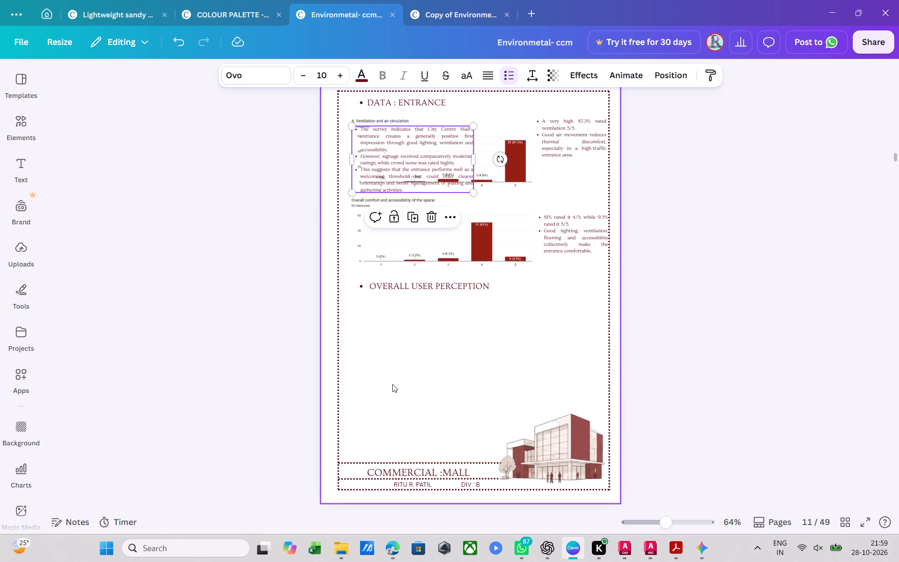
pyautogui.moveTo(440, 170); pyautogui.dragTo(442, 347)
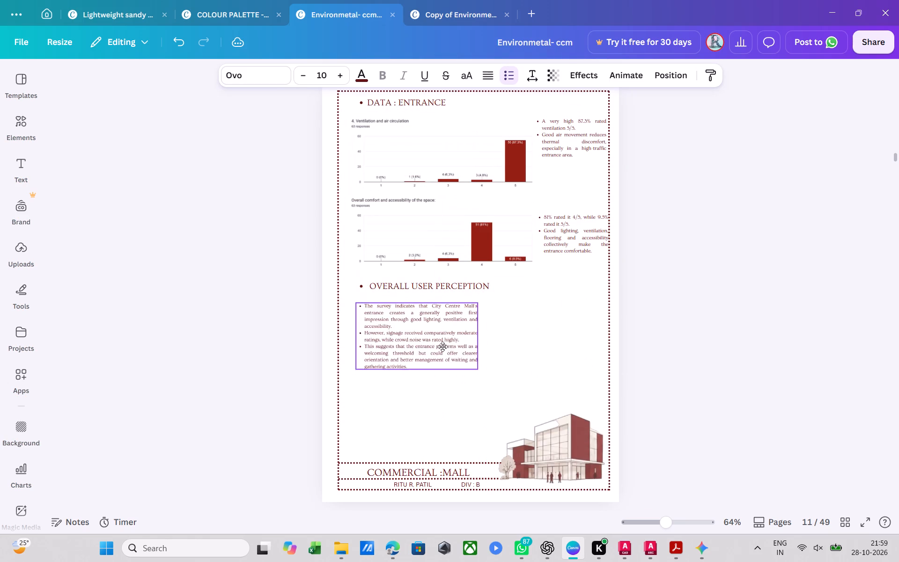
pyautogui.moveTo(442, 347); pyautogui.dragTo(435, 341)
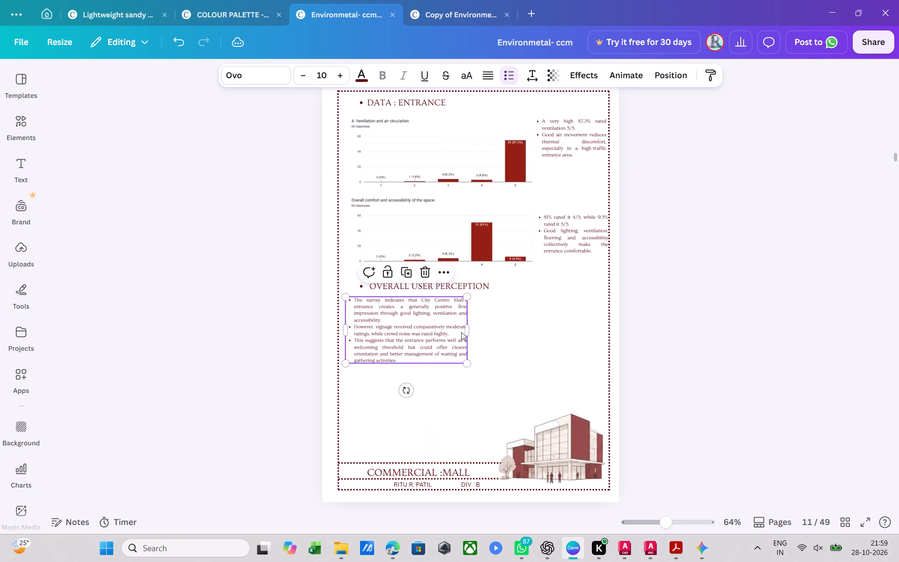
# Narrow the survey findings text box into a slim column and position it below the heading along page 11's left border.
pyautogui.moveTo(468, 327); pyautogui.dragTo(446, 325)
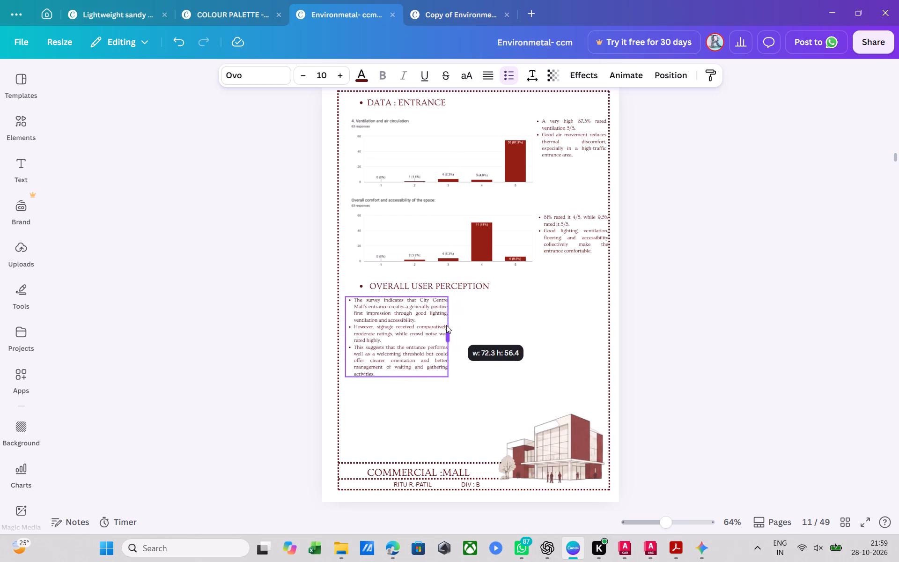
pyautogui.moveTo(446, 325); pyautogui.dragTo(402, 333)
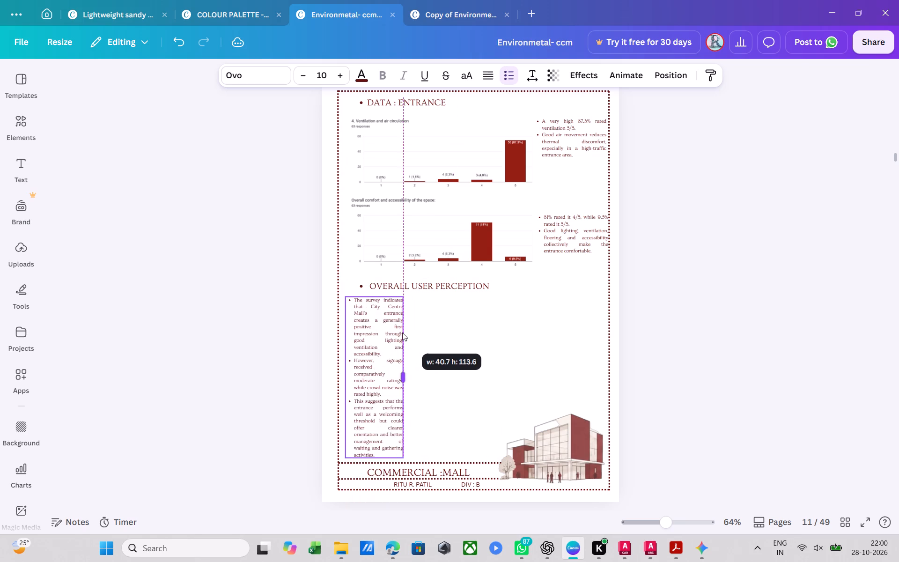
pyautogui.moveTo(402, 333); pyautogui.dragTo(516, 331)
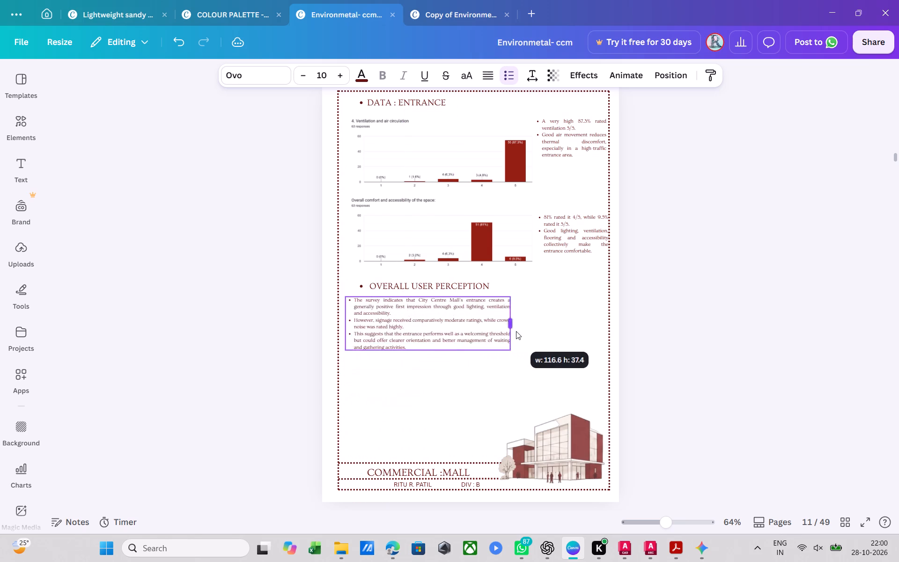
pyautogui.moveTo(516, 331); pyautogui.dragTo(449, 336)
pyautogui.moveTo(400, 347); pyautogui.dragTo(553, 345)
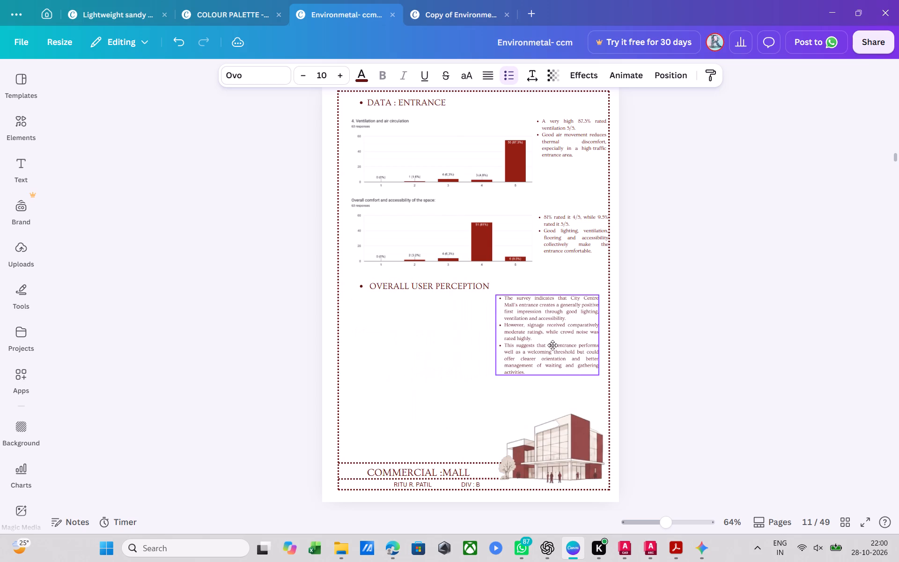
pyautogui.moveTo(553, 345); pyautogui.dragTo(543, 343)
pyautogui.moveTo(590, 334); pyautogui.dragTo(603, 336)
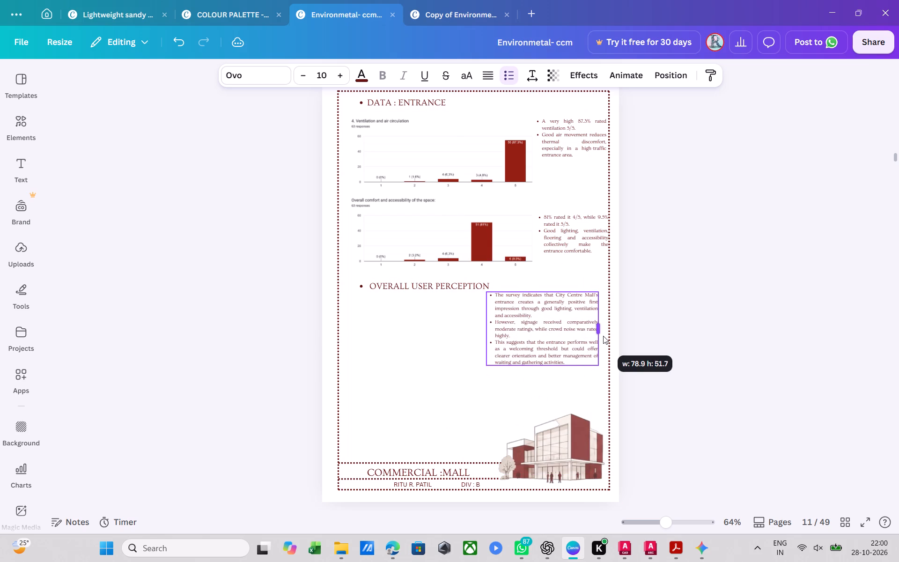
pyautogui.moveTo(603, 336); pyautogui.dragTo(558, 344)
pyautogui.moveTo(514, 356); pyautogui.dragTo(556, 355)
pyautogui.click(666, 354)
pyautogui.moveTo(590, 351); pyautogui.dragTo(413, 359)
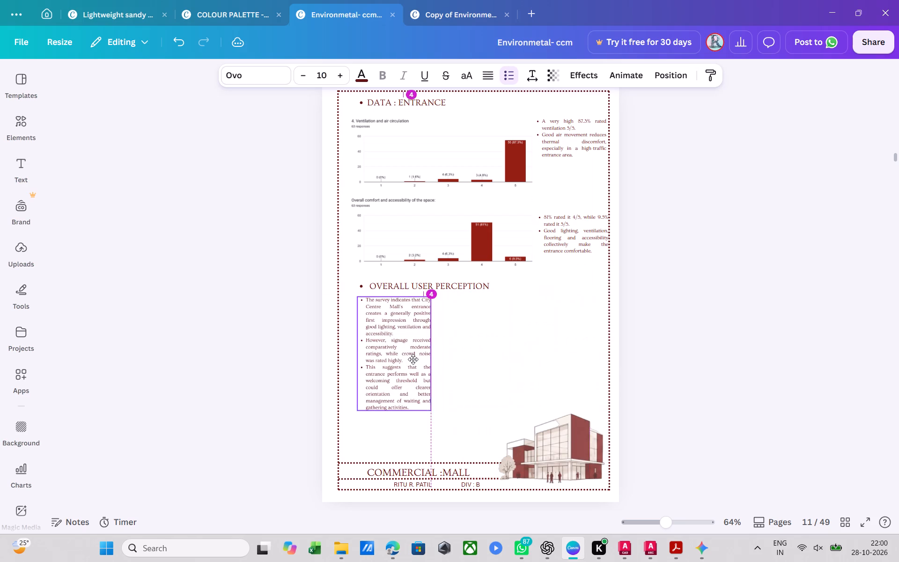
pyautogui.moveTo(413, 359); pyautogui.dragTo(403, 359)
# Look through the design's pages from the colour palette sheet to page 12 to review the layout.
pyautogui.scroll(-6, 558, 268)
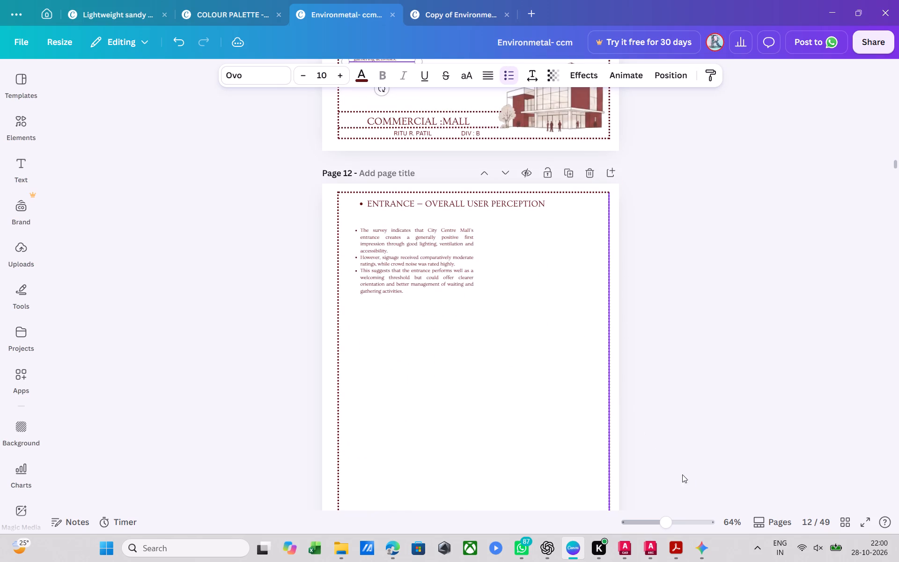
pyautogui.click(760, 522)
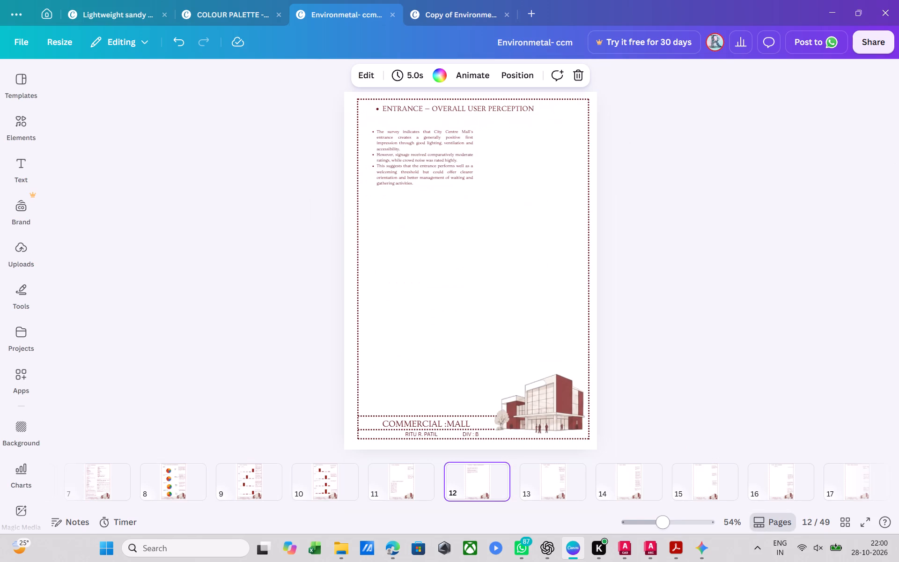
pyautogui.click(613, 509)
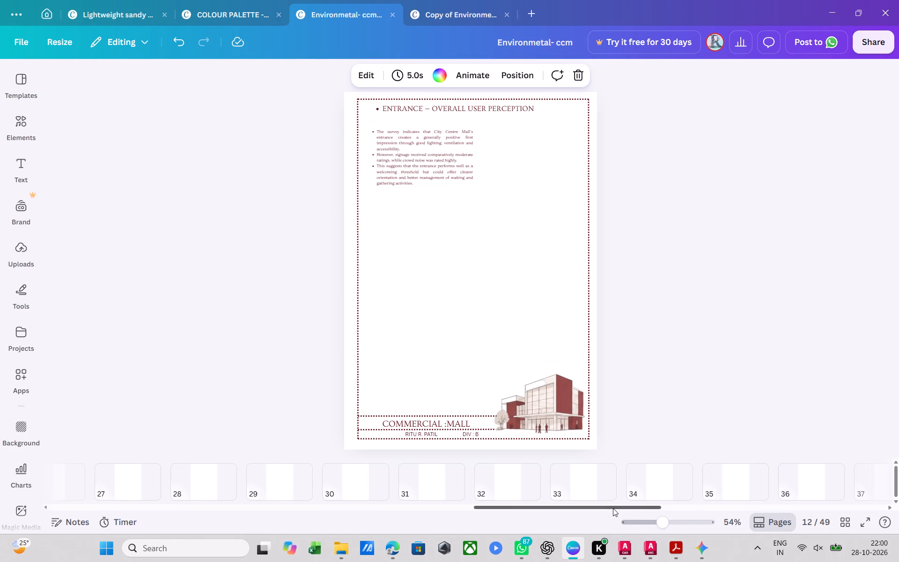
pyautogui.click(771, 519)
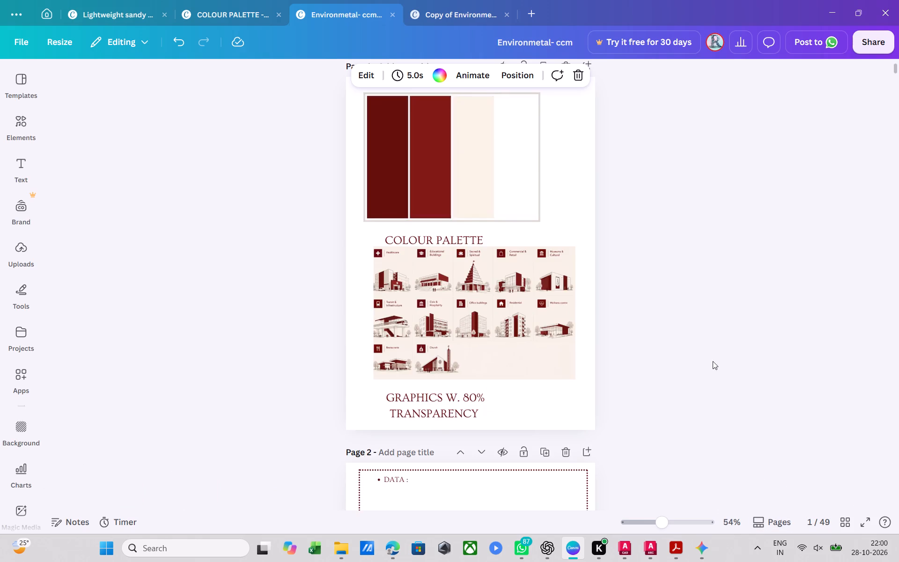
pyautogui.scroll(-8, 622, 323)
pyautogui.scroll(-18, 610, 312)
pyautogui.scroll(-7, 613, 342)
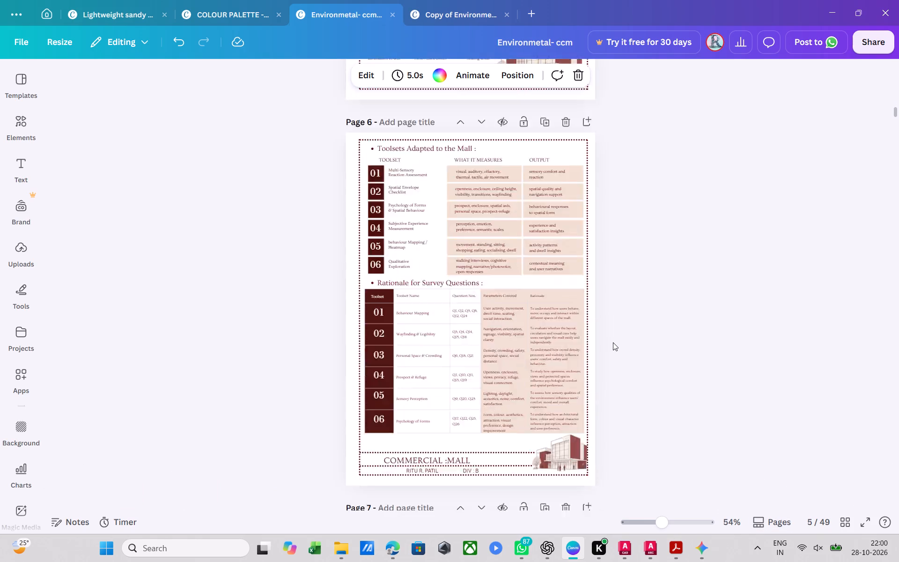
pyautogui.scroll(-6, 613, 342)
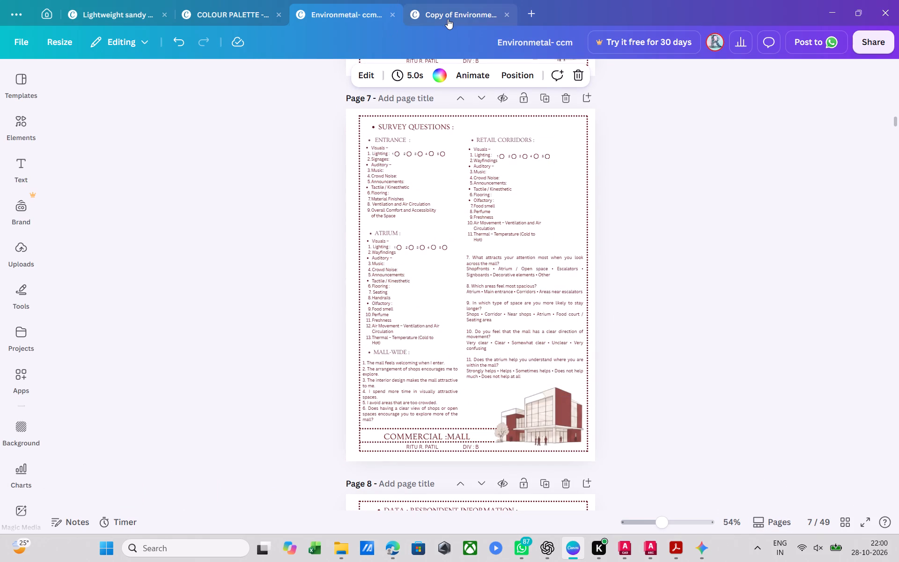
pyautogui.scroll(-17, 559, 217)
pyautogui.scroll(-6, 564, 251)
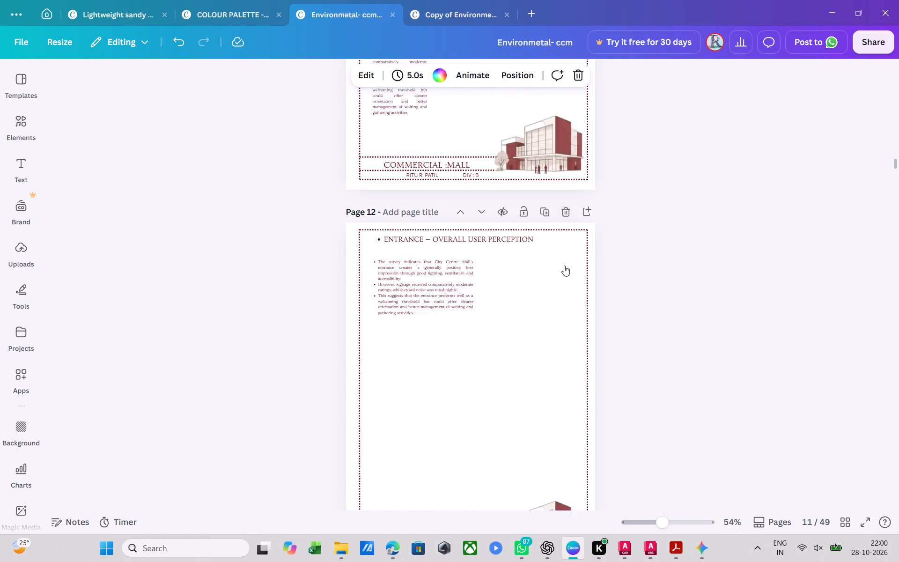
# Find page 23, Part B: Own Observations, and copy its two Entrance sketches, the signage view and the corridor crowding diagram.
pyautogui.scroll(-10, 564, 266)
pyautogui.scroll(-12, 570, 315)
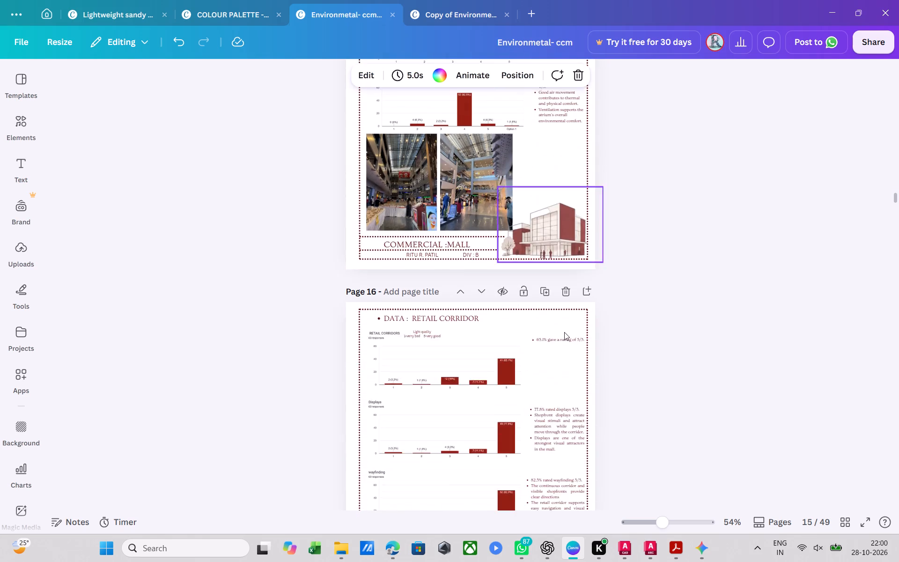
pyautogui.scroll(-18, 564, 332)
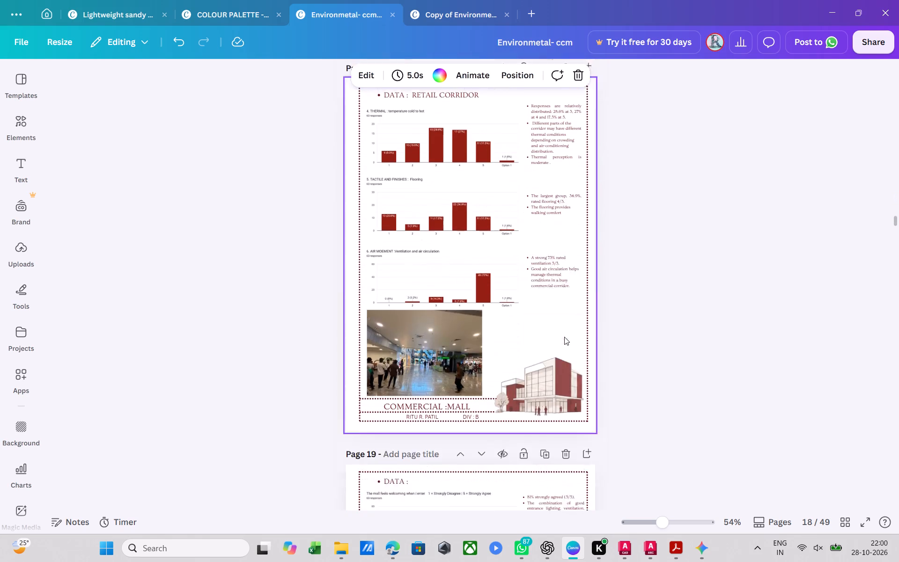
pyautogui.scroll(-16, 564, 337)
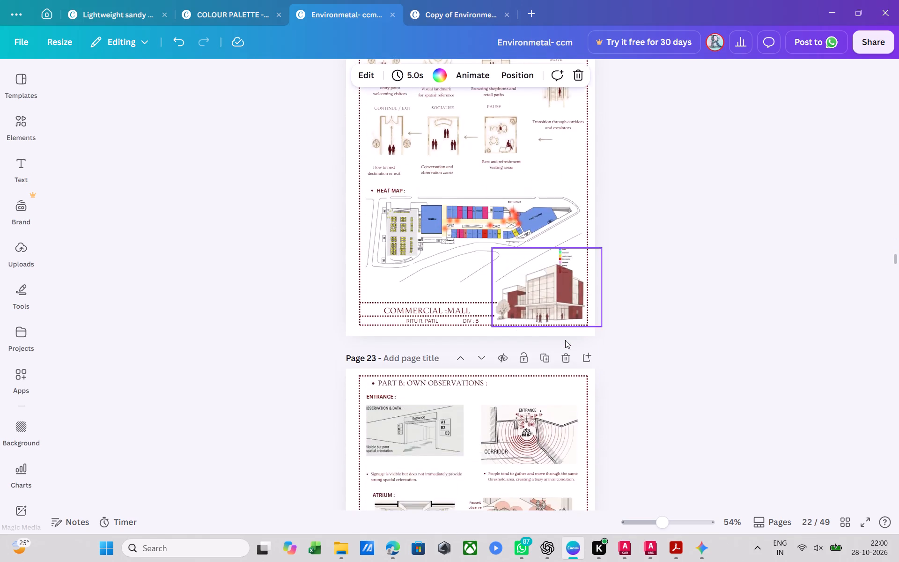
pyautogui.scroll(-3, 565, 340)
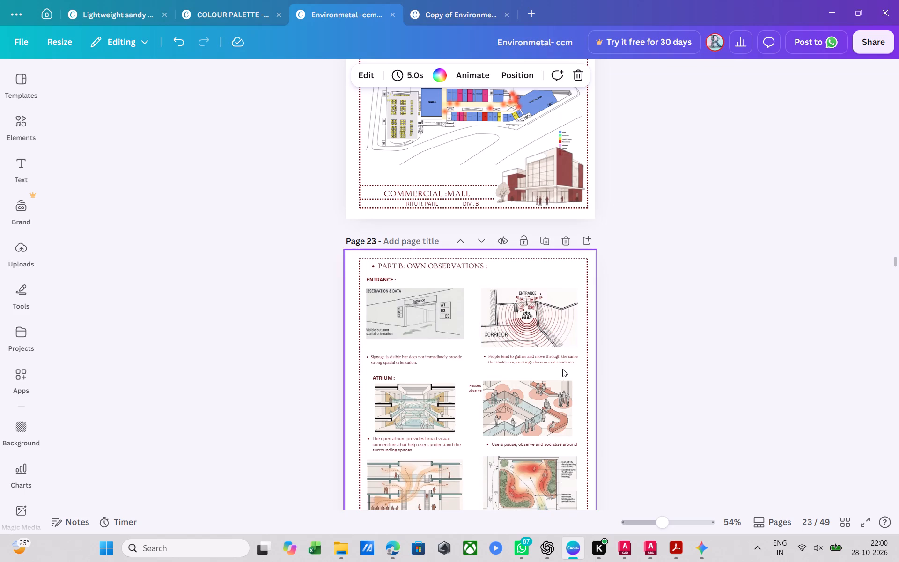
pyautogui.keyDown('ctrl'); pyautogui.scroll(2, 542, 332); pyautogui.keyUp('ctrl')
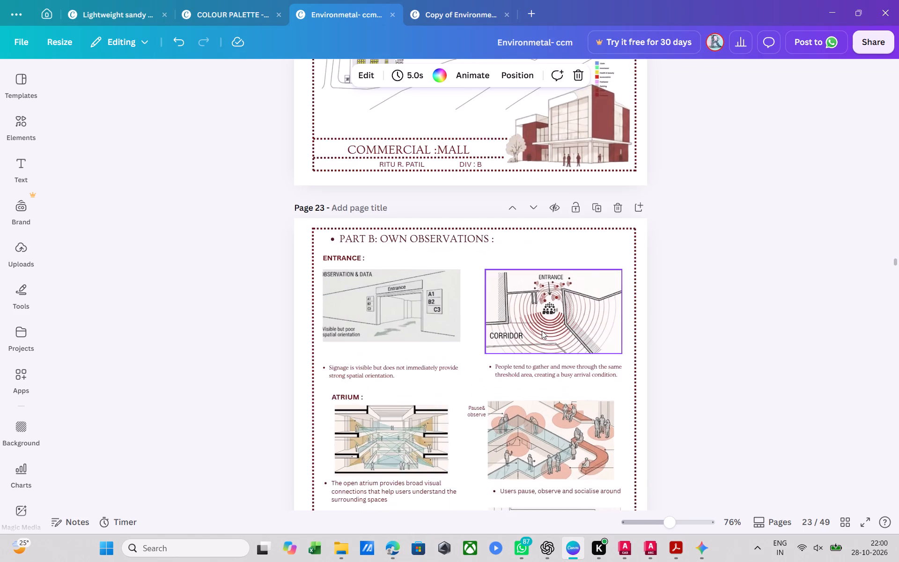
pyautogui.keyDown('ctrl'); pyautogui.scroll(1, 542, 331); pyautogui.keyUp('ctrl')
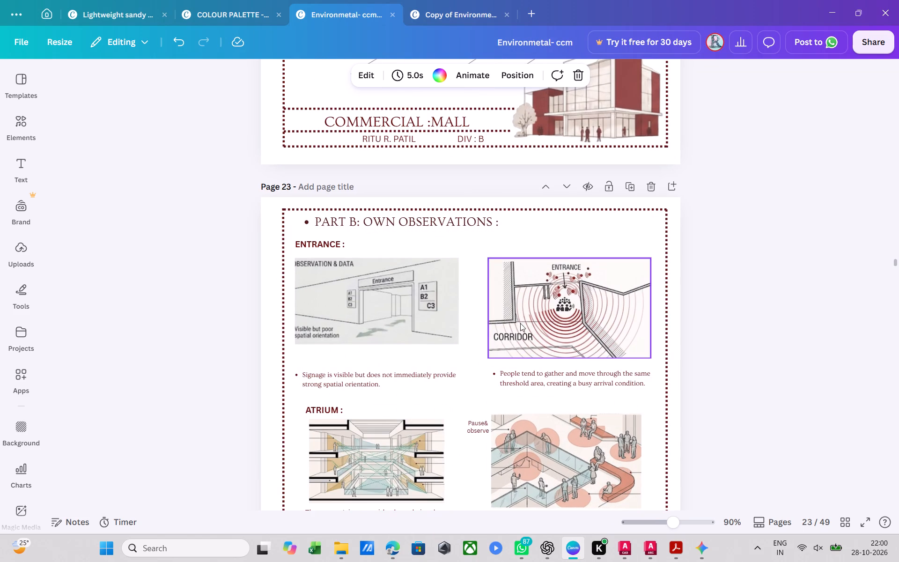
pyautogui.click(492, 330)
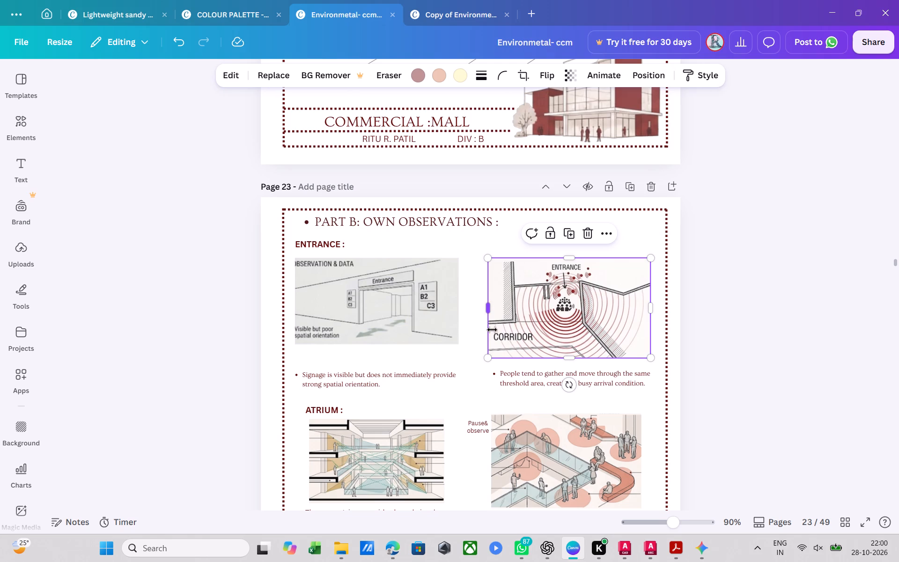
pyautogui.keyDown('shift'); pyautogui.click(434, 308); pyautogui.keyUp('shift')
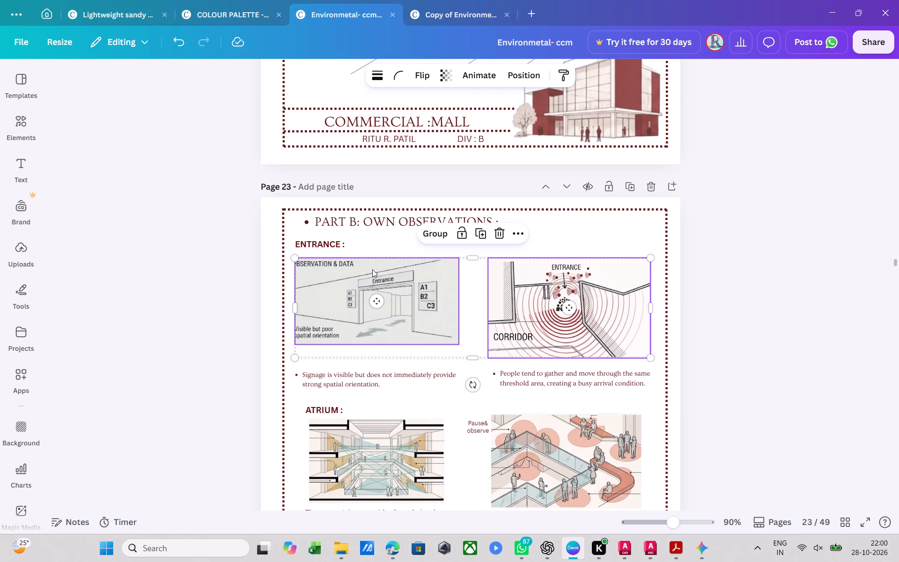
pyautogui.hotkey('ctrl', 'c')
# Paste the two Entrance sketches onto page 11 and move them below the Overall User Perception heading, beside the findings text.
pyautogui.scroll(5, 823, 317)
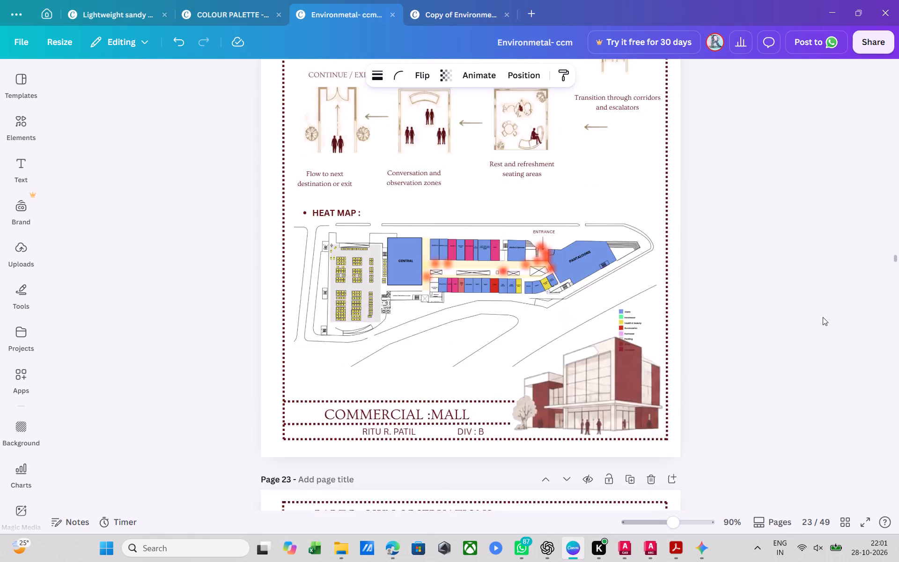
pyautogui.scroll(20, 824, 315)
pyautogui.scroll(14, 824, 315)
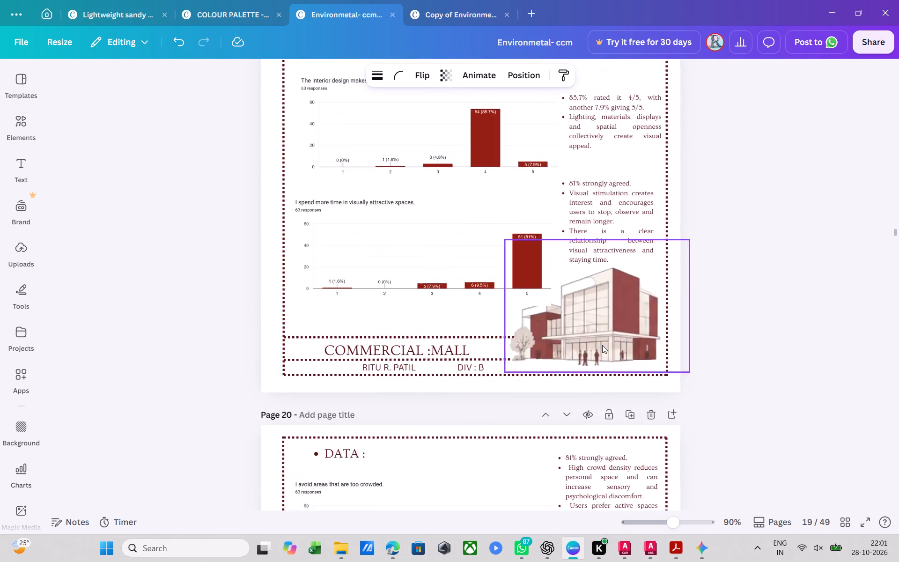
pyautogui.scroll(10, 602, 345)
pyautogui.scroll(19, 602, 338)
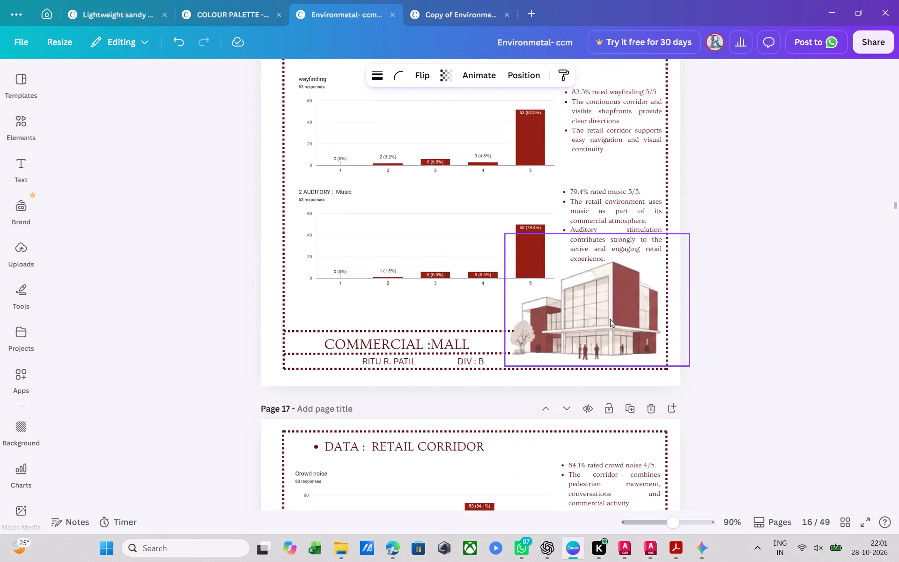
pyautogui.scroll(12, 611, 318)
pyautogui.scroll(14, 612, 317)
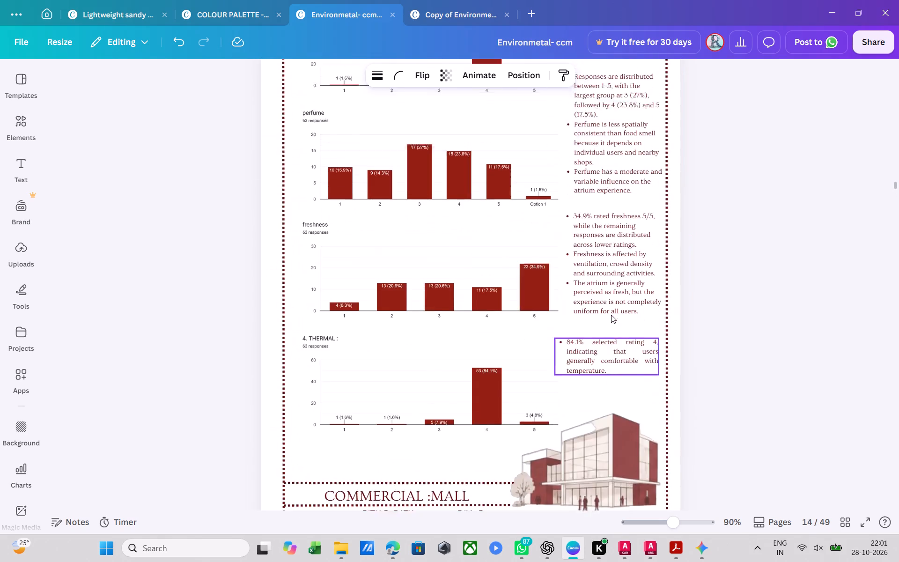
pyautogui.scroll(18, 611, 315)
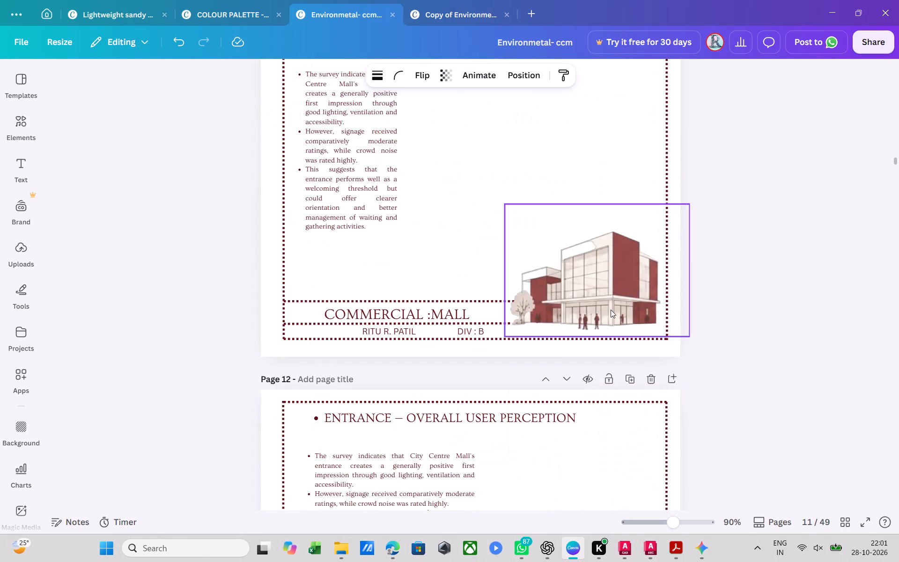
pyautogui.scroll(3, 609, 310)
pyautogui.click(528, 331)
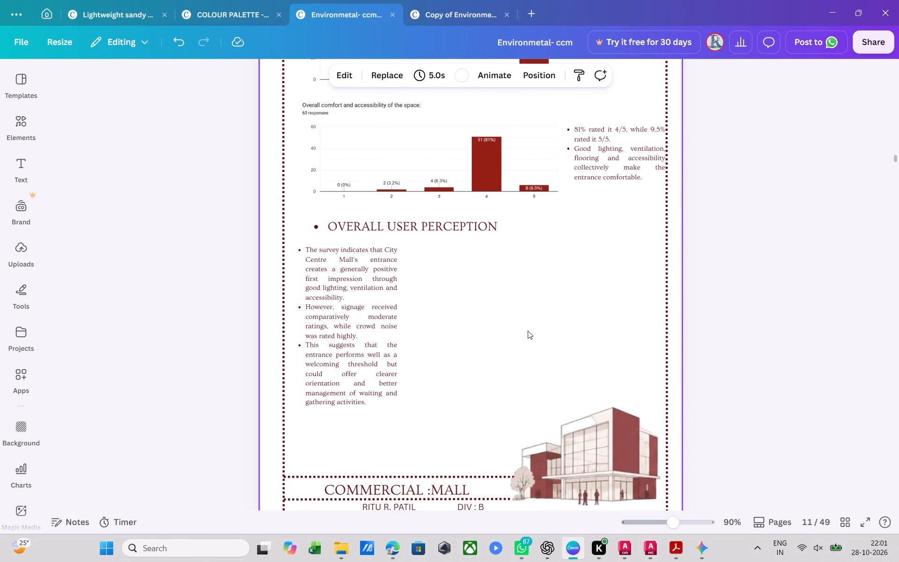
pyautogui.hotkey('ctrl', 'v')
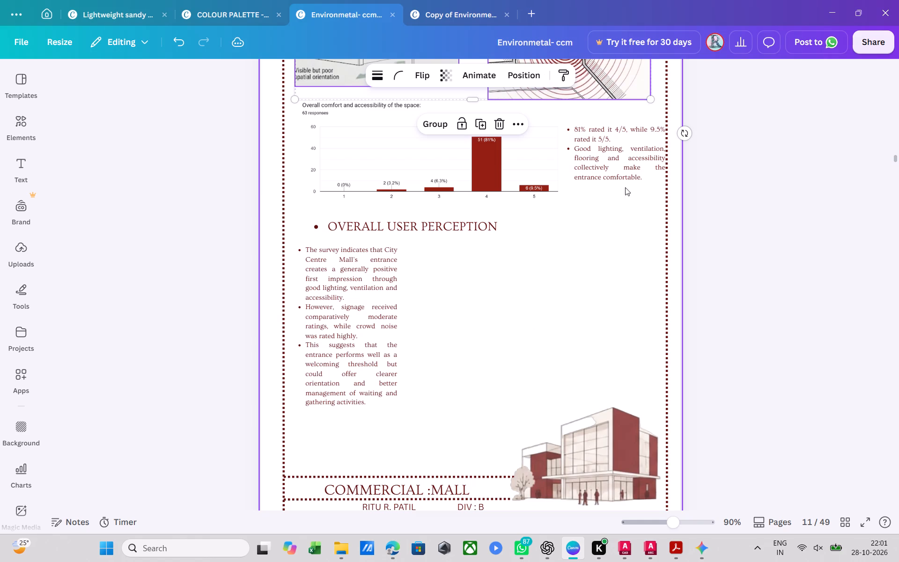
pyautogui.moveTo(609, 92); pyautogui.dragTo(725, 334)
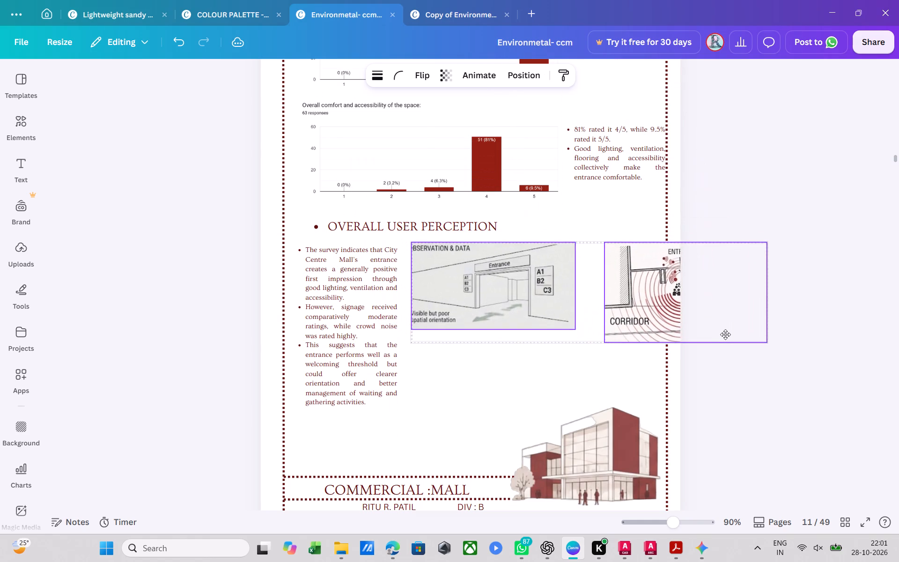
pyautogui.moveTo(725, 334); pyautogui.dragTo(722, 333)
pyautogui.click(543, 380)
# Shrink both sketches on page 11 to matching widths and stack the corridor diagram directly below the signage sketch.
pyautogui.click(543, 300)
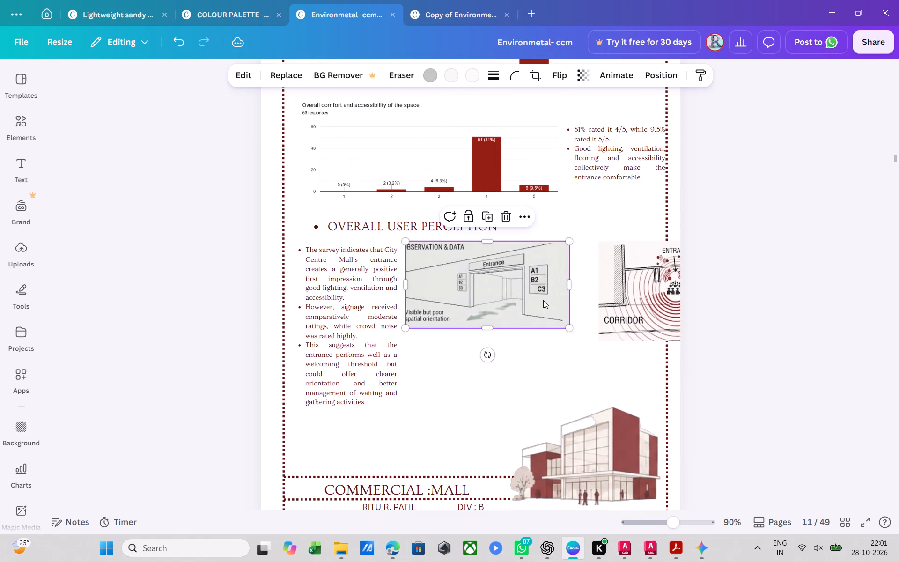
pyautogui.moveTo(570, 329); pyautogui.dragTo(543, 308)
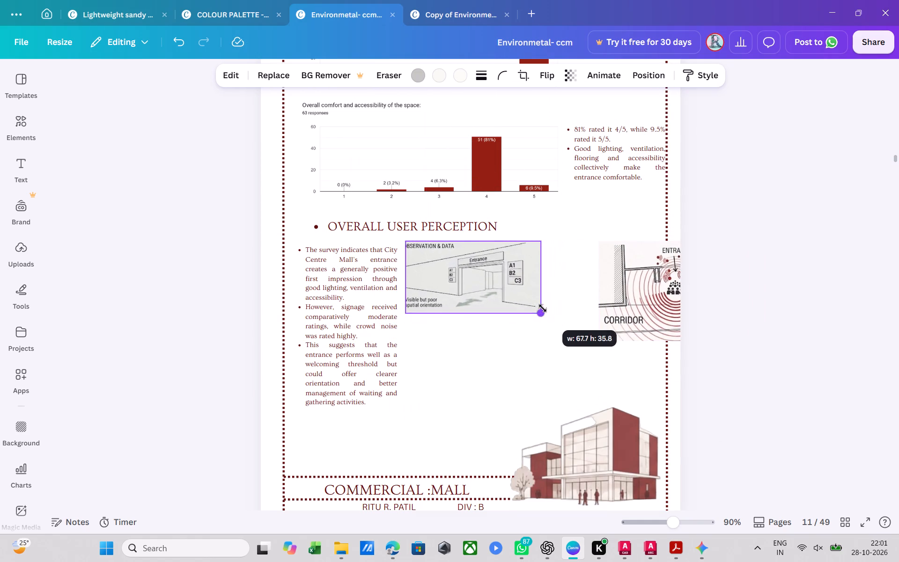
pyautogui.moveTo(543, 308); pyautogui.dragTo(534, 303)
pyautogui.moveTo(630, 290); pyautogui.dragTo(437, 369)
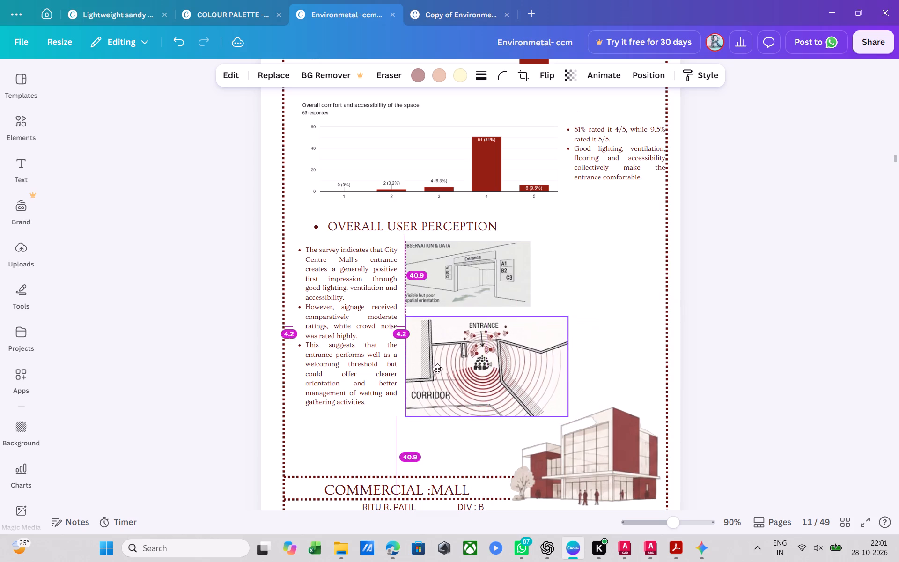
pyautogui.moveTo(437, 369); pyautogui.dragTo(436, 367)
pyautogui.moveTo(566, 414); pyautogui.dragTo(563, 414)
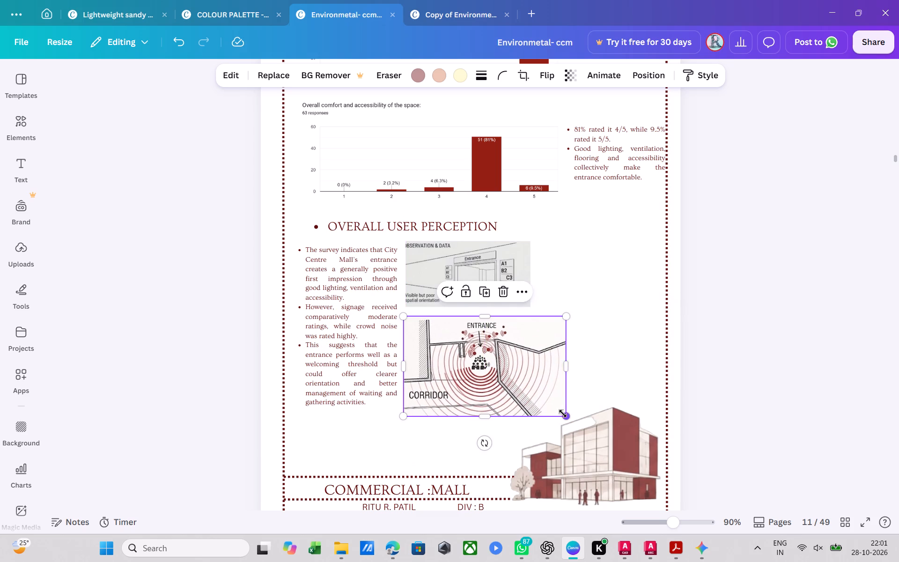
pyautogui.moveTo(563, 414); pyautogui.dragTo(531, 390)
pyautogui.click(590, 348)
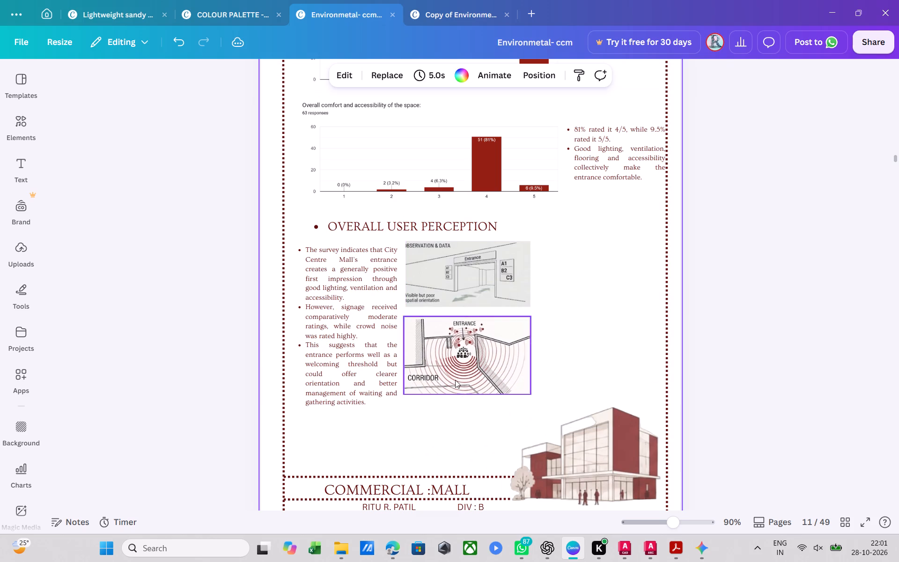
# Narrow the survey findings text box on page 11 to leave a wider gap beside the sketches.
pyautogui.click(354, 385)
pyautogui.moveTo(398, 331); pyautogui.dragTo(374, 333)
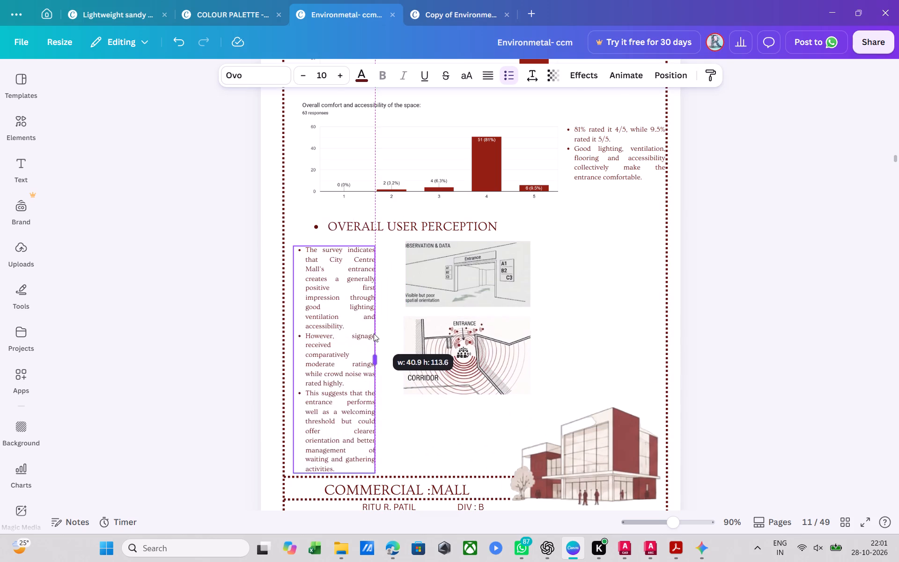
pyautogui.moveTo(374, 333); pyautogui.dragTo(377, 330)
pyautogui.click(236, 290)
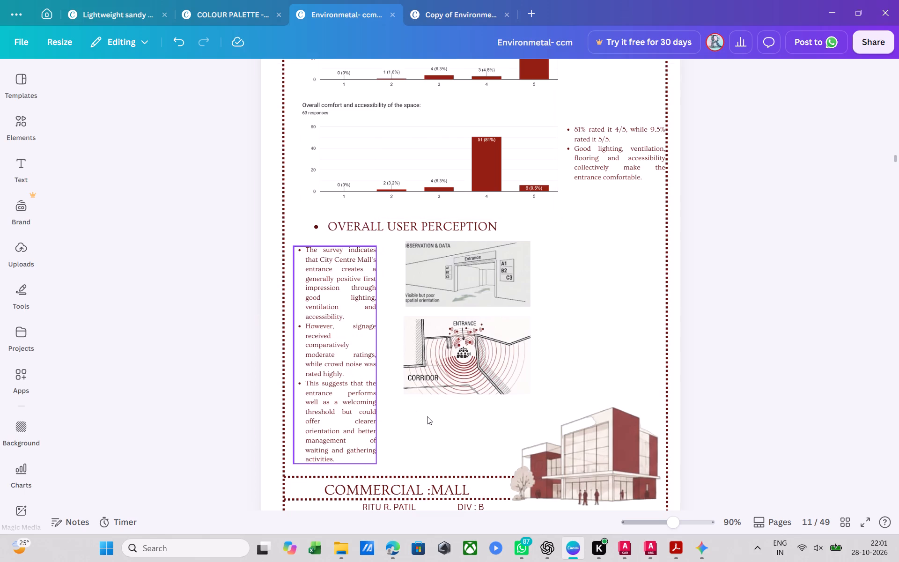
# Move both stacked sketches across to the page's right border, above the mall illustration, with their left edges aligned.
pyautogui.moveTo(463, 267); pyautogui.dragTo(570, 262)
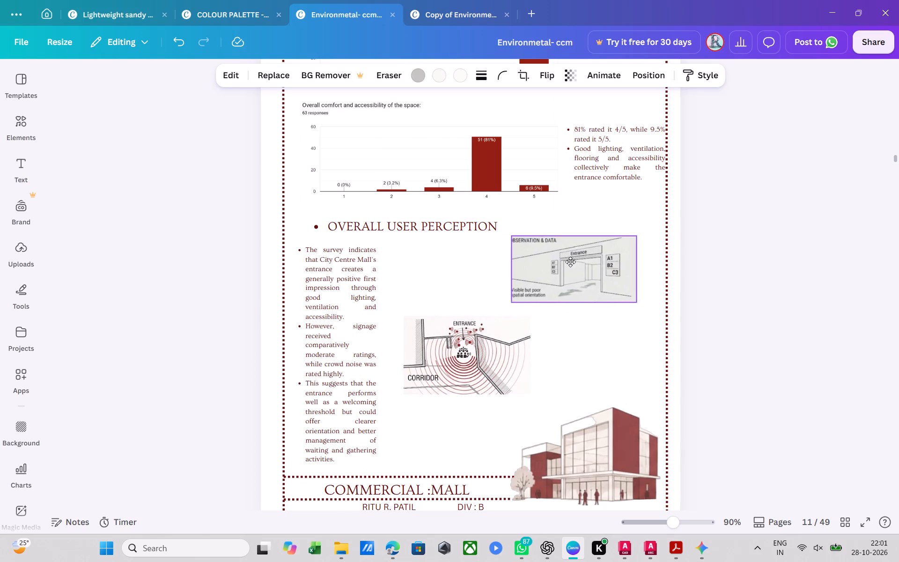
pyautogui.moveTo(570, 262); pyautogui.dragTo(575, 262)
pyautogui.moveTo(438, 336); pyautogui.dragTo(532, 335)
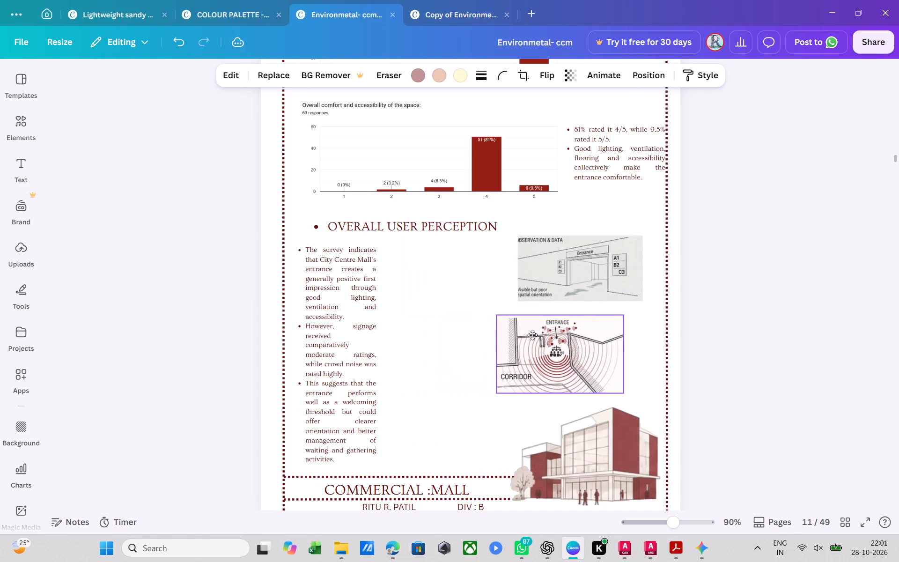
pyautogui.moveTo(532, 335); pyautogui.dragTo(554, 333)
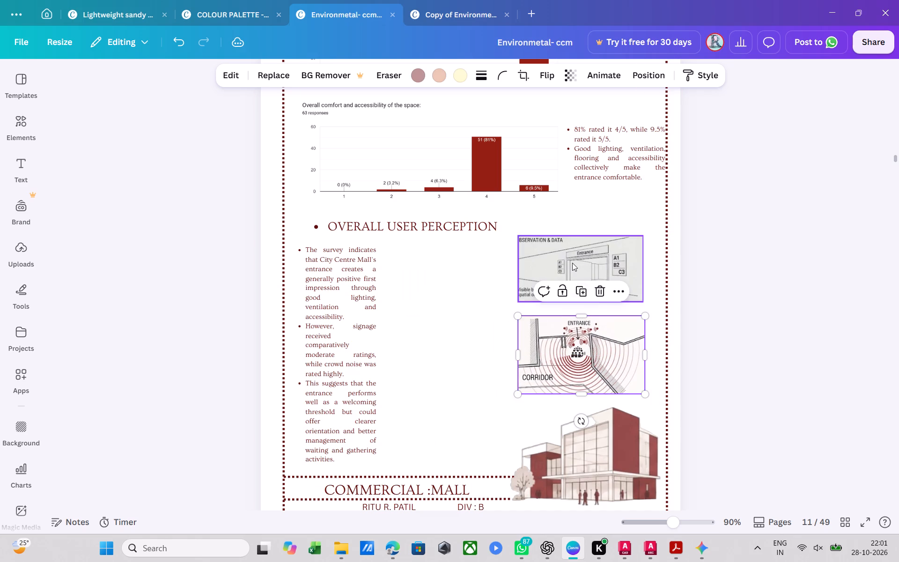
# Enlarge both sketches to about 70 wide so they reach the right border, keeping a gap between them.
pyautogui.click(572, 263)
pyautogui.moveTo(642, 303); pyautogui.dragTo(657, 311)
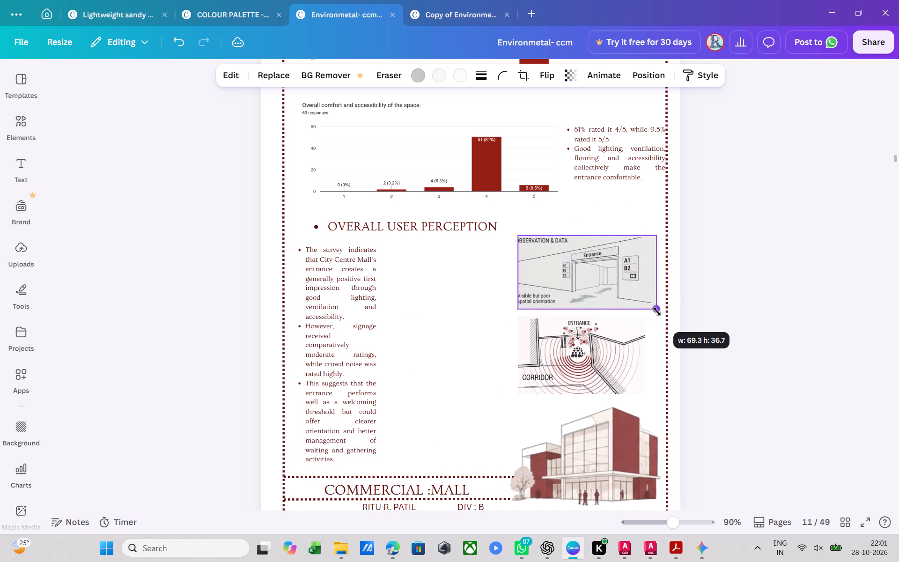
pyautogui.moveTo(657, 311); pyautogui.dragTo(658, 313)
pyautogui.moveTo(612, 358); pyautogui.dragTo(612, 362)
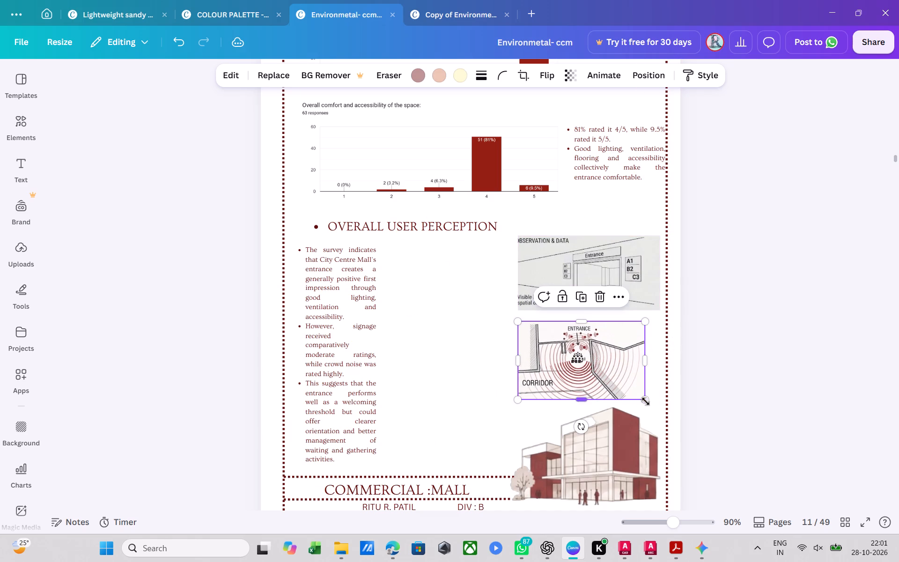
pyautogui.moveTo(648, 401); pyautogui.dragTo(664, 407)
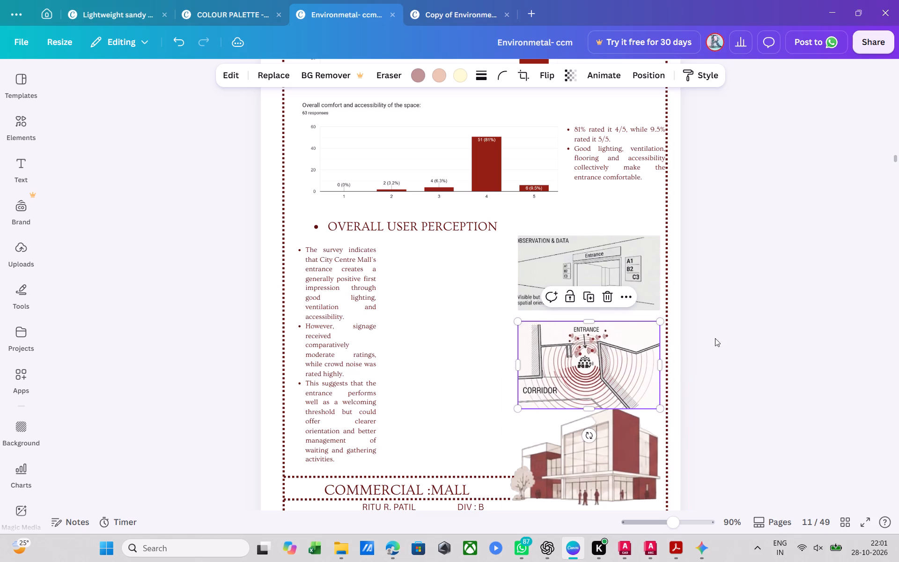
pyautogui.click(722, 339)
# Widen the survey findings text box on page 11 slightly.
pyautogui.click(365, 308)
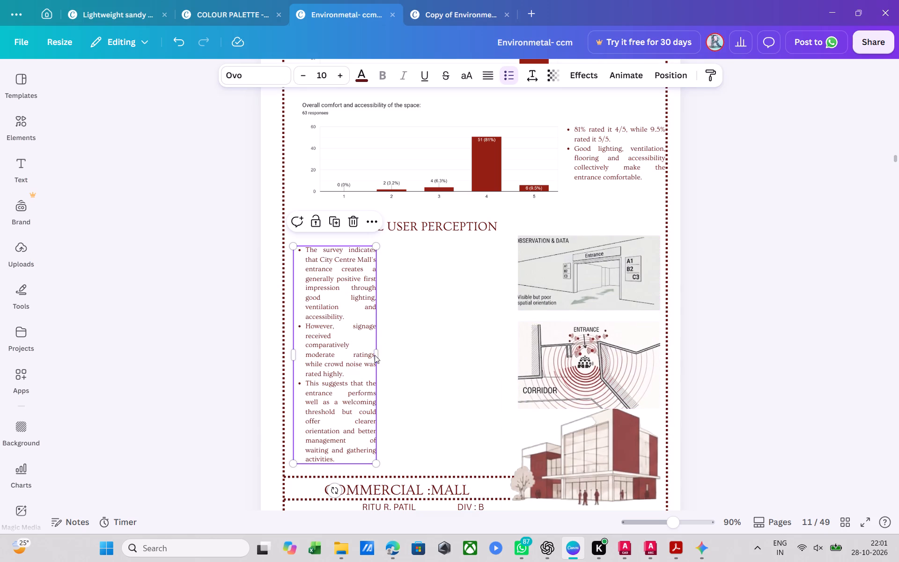
pyautogui.click(375, 355)
pyautogui.click(383, 357)
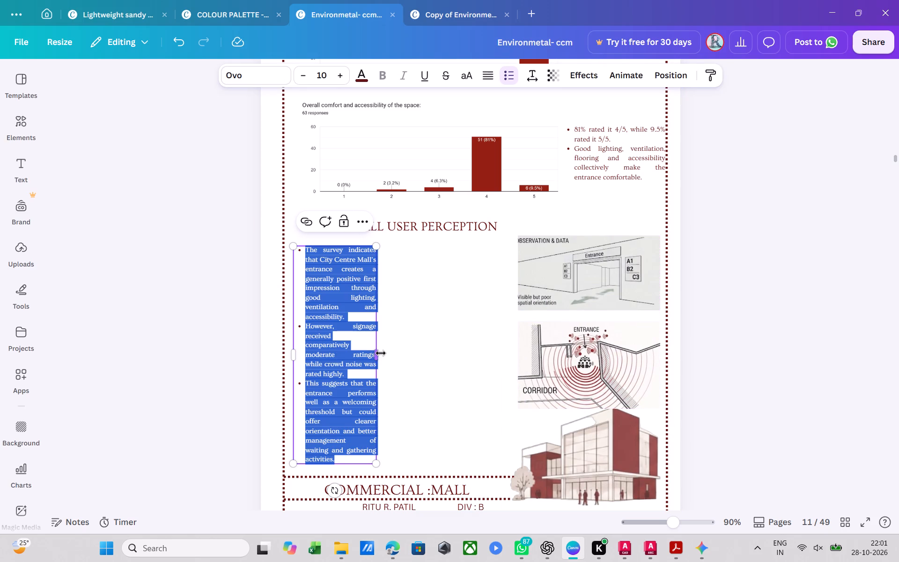
pyautogui.moveTo(381, 353); pyautogui.dragTo(388, 356)
# Copy the entrance photo with the covered facade from page 11 of Copy of Environmetal- ccm onto page 11 of Environmetal- ccm.
pyautogui.click(440, 10)
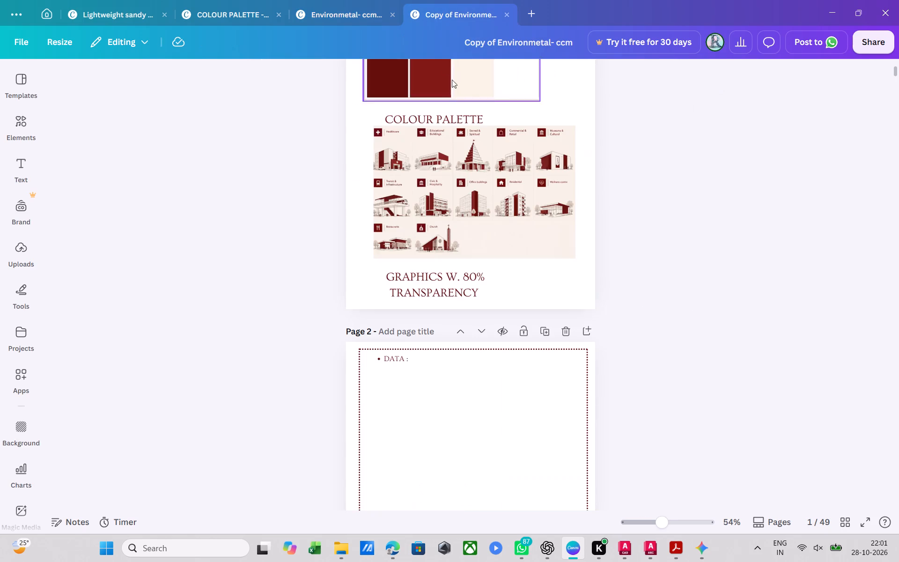
pyautogui.scroll(-18, 460, 217)
pyautogui.scroll(-5, 457, 266)
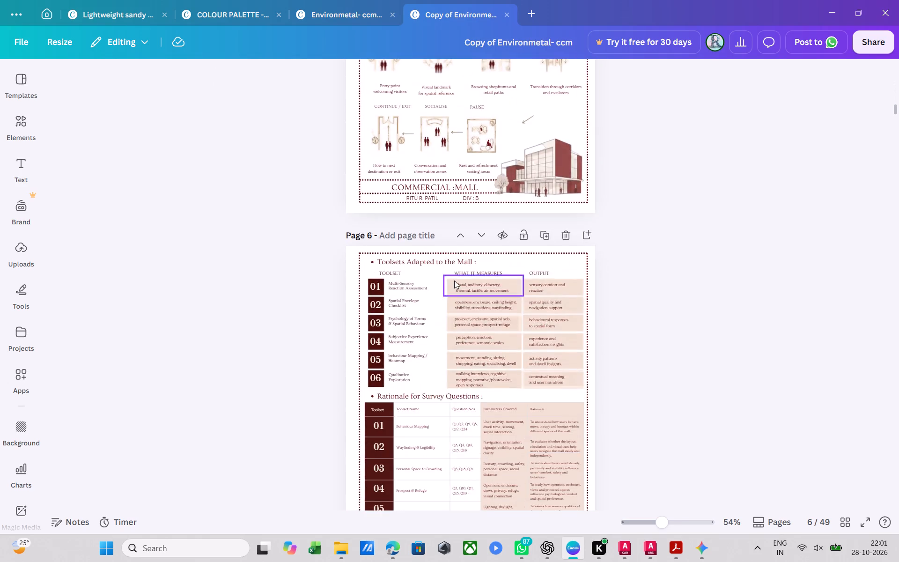
pyautogui.scroll(-14, 454, 281)
pyautogui.scroll(-9, 455, 282)
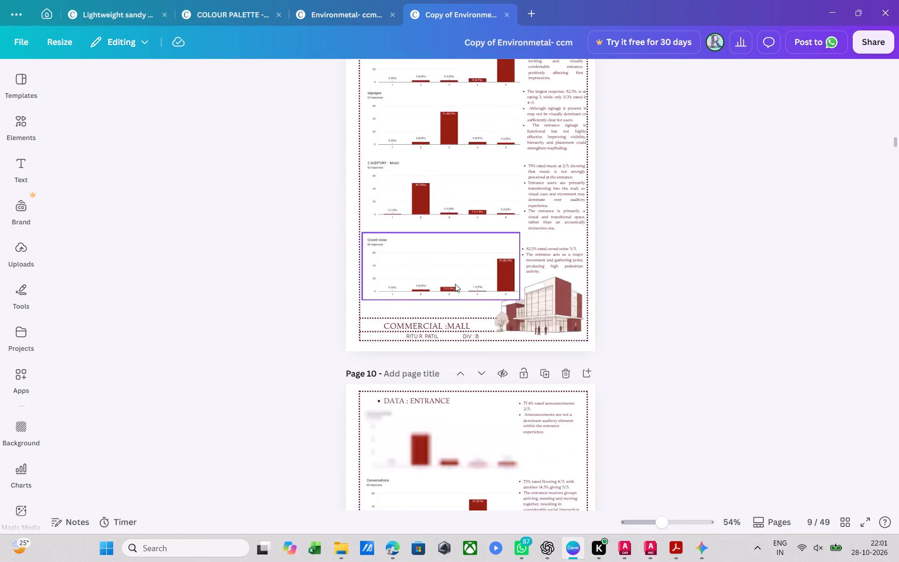
pyautogui.scroll(-11, 455, 284)
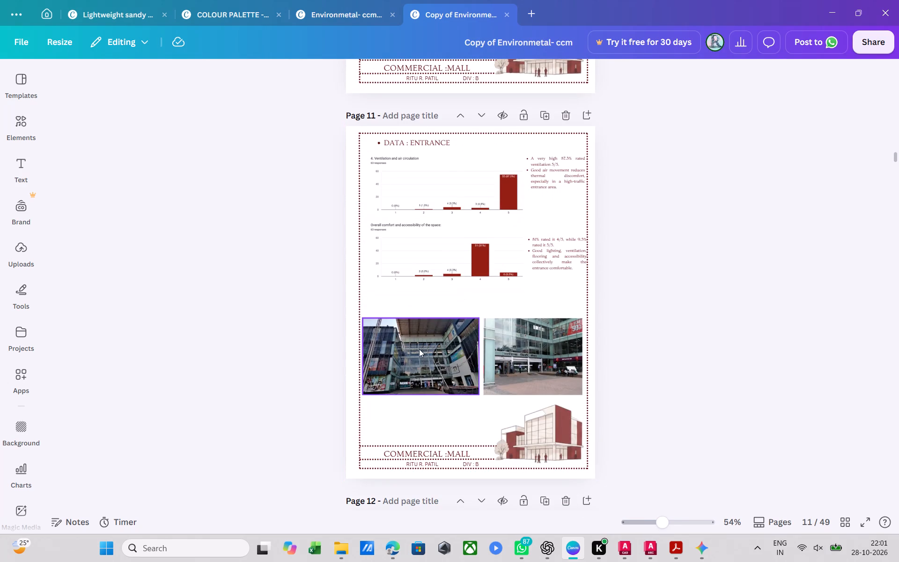
pyautogui.click(417, 350)
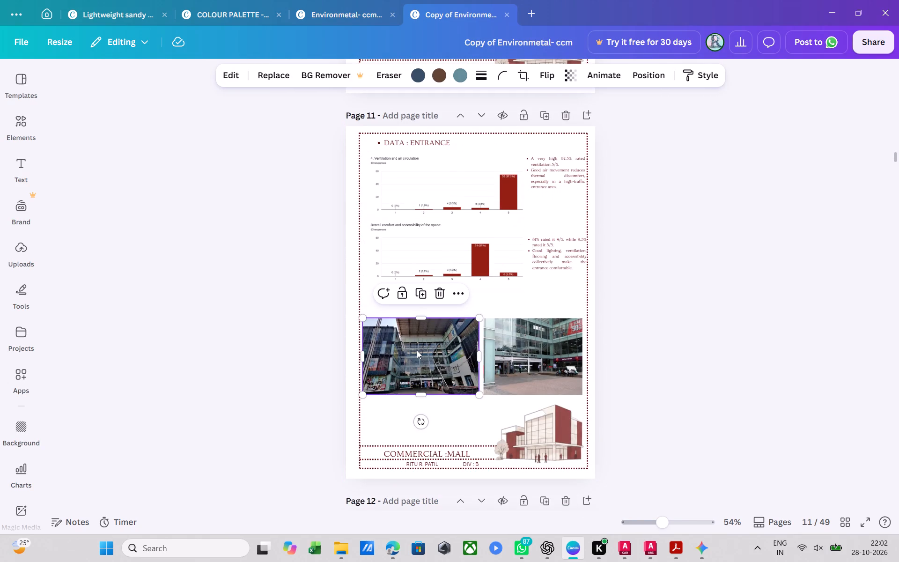
pyautogui.hotkey('ctrl', 'c')
pyautogui.click(328, 15)
pyautogui.click(432, 334)
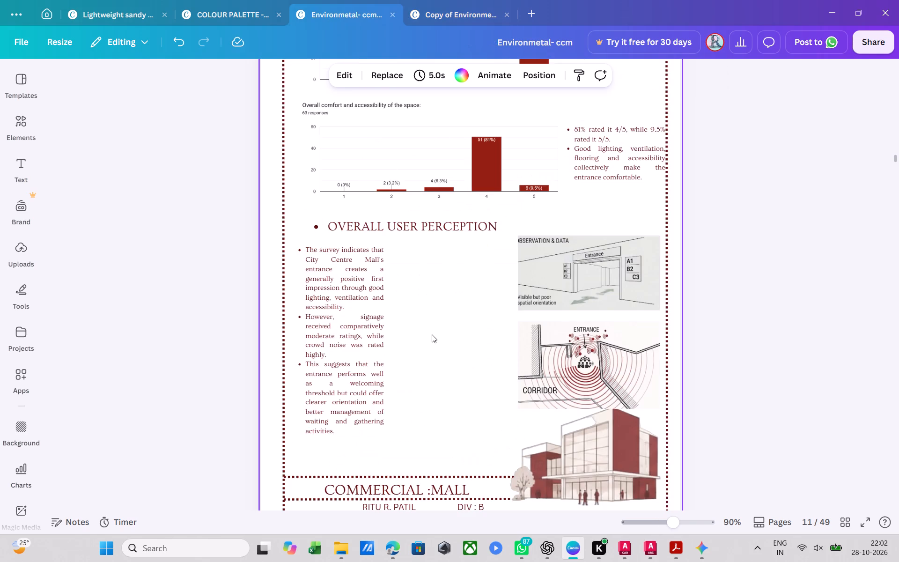
pyautogui.hotkey('ctrl', 'v')
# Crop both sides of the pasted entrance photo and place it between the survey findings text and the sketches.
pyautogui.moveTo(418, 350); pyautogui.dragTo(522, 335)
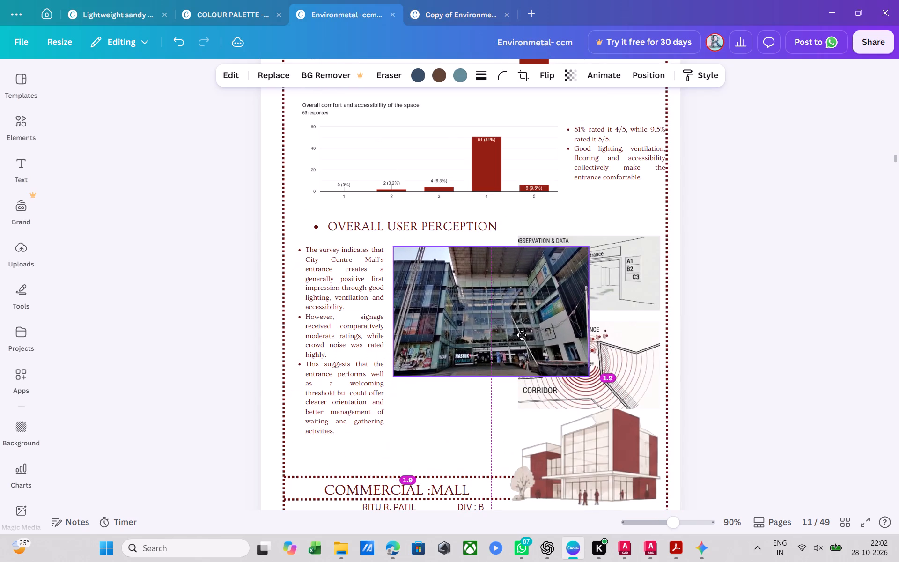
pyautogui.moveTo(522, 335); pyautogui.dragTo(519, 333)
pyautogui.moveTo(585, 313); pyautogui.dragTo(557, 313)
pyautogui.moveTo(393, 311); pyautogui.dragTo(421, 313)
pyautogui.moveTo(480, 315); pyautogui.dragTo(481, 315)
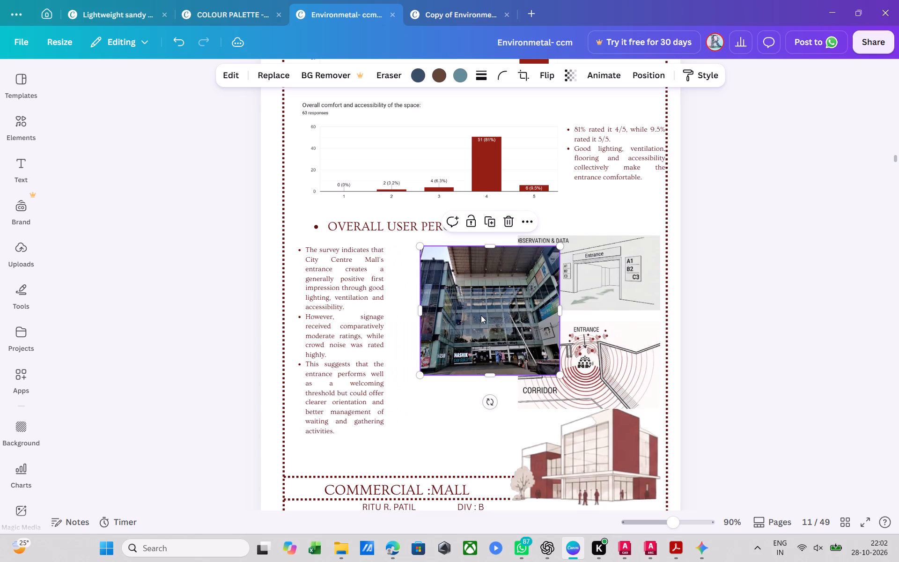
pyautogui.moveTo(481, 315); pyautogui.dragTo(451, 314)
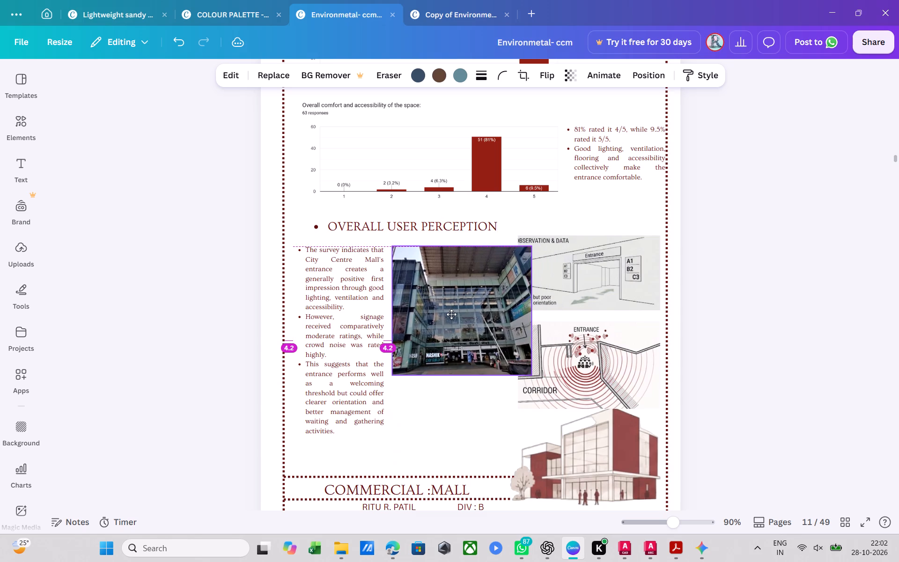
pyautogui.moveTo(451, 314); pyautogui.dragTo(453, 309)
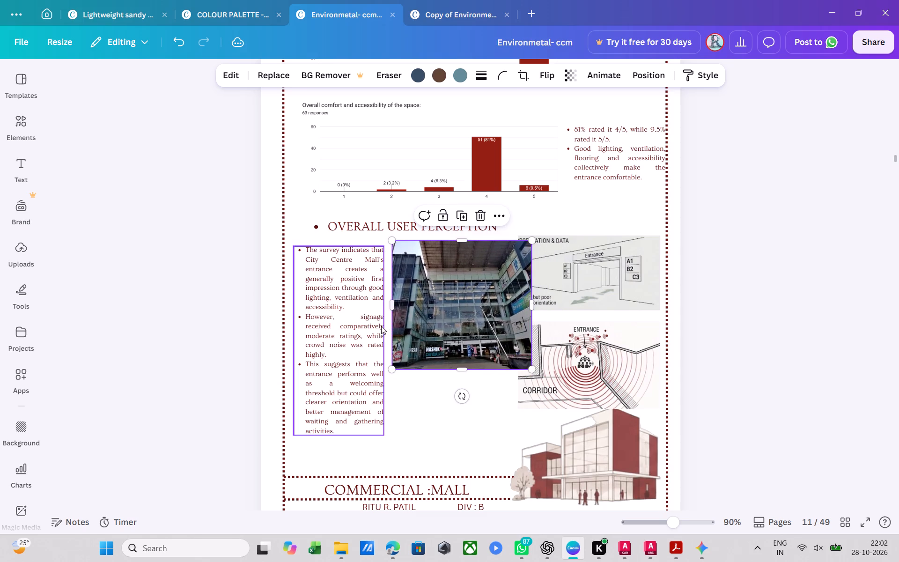
# Move the survey findings text up beneath the OVERALL USER PERCEPTION heading and level the photo's top edge with it.
pyautogui.moveTo(361, 327); pyautogui.dragTo(360, 318)
pyautogui.moveTo(475, 292); pyautogui.dragTo(468, 292)
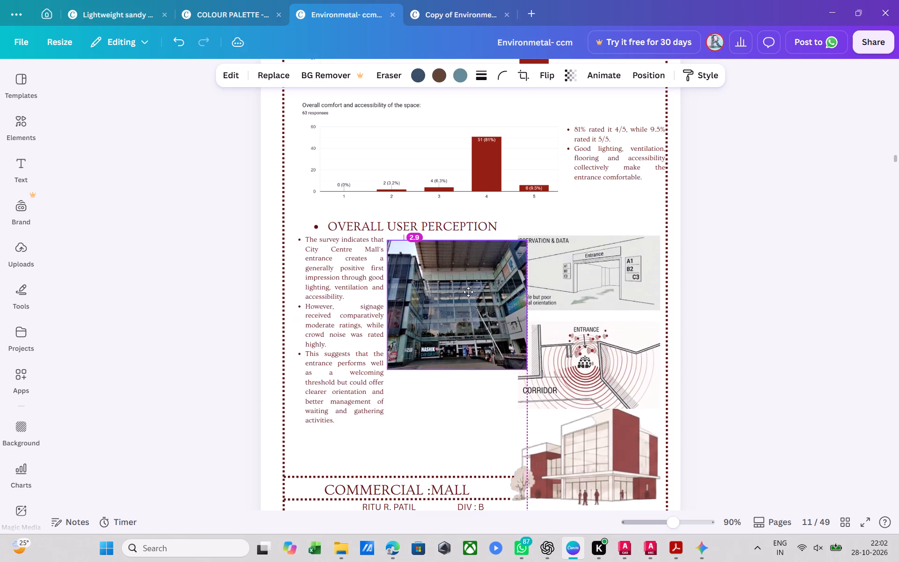
pyautogui.moveTo(468, 292); pyautogui.dragTo(476, 287)
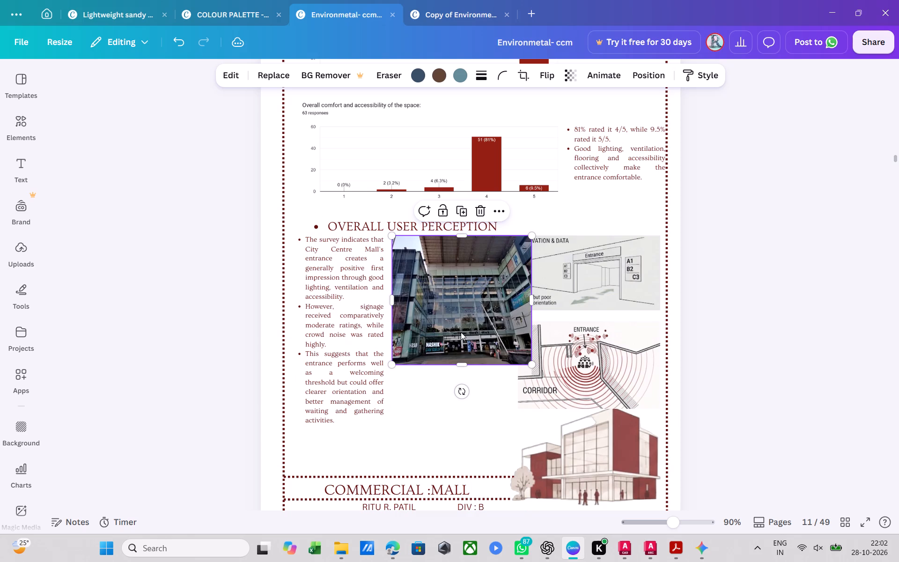
# Shrink the photo and move it lower on the page, freeing space to widen the survey findings text box up to the sketches.
pyautogui.moveTo(531, 366); pyautogui.dragTo(515, 342)
pyautogui.moveTo(476, 311); pyautogui.dragTo(460, 410)
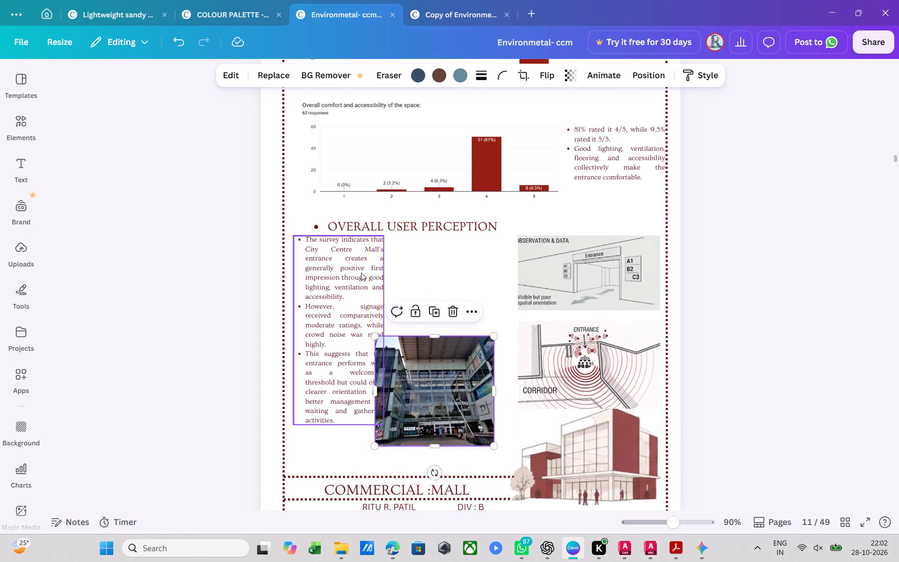
pyautogui.click(361, 273)
pyautogui.moveTo(387, 329); pyautogui.dragTo(488, 317)
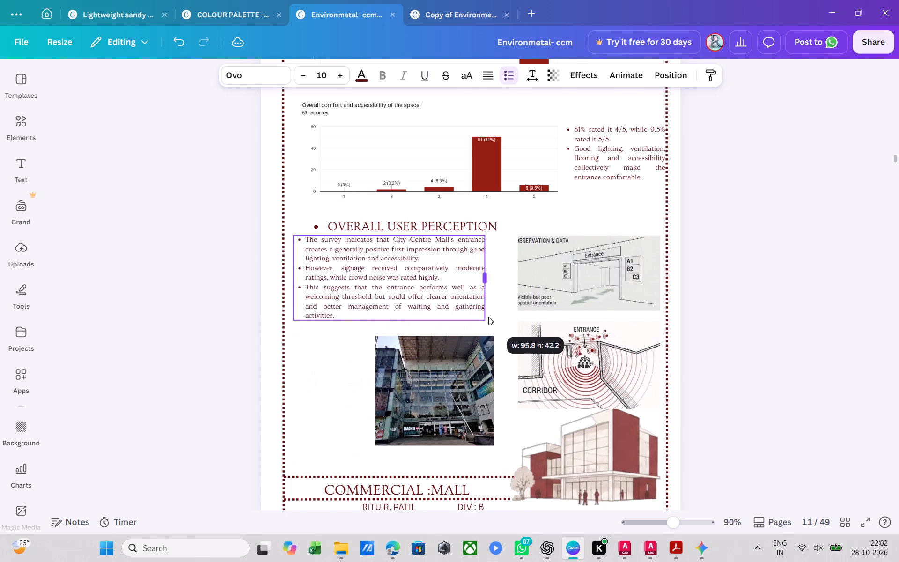
pyautogui.moveTo(488, 317); pyautogui.dragTo(512, 317)
# Place the entrance photo directly beneath the survey findings text, flush with the text's left edge, and enlarge it slightly.
pyautogui.moveTo(442, 391); pyautogui.dragTo(408, 381)
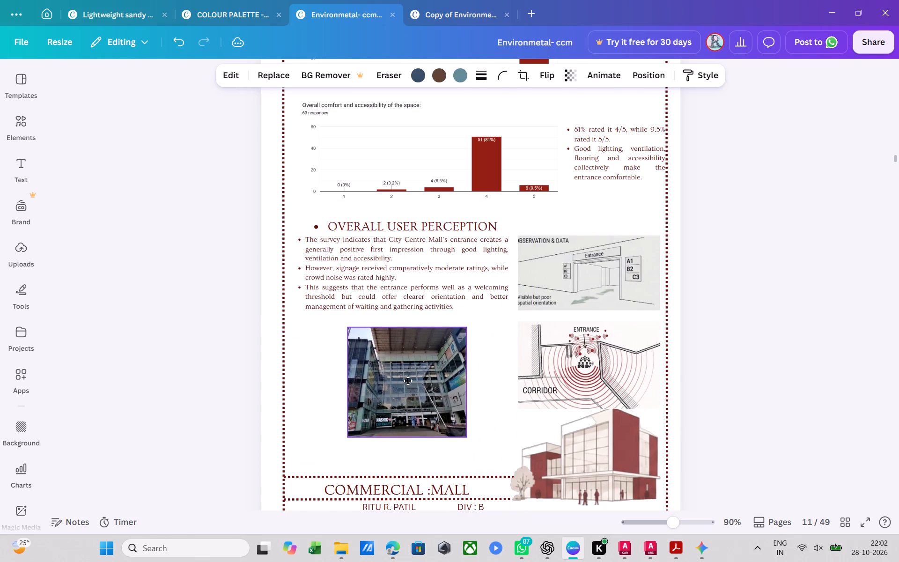
pyautogui.moveTo(408, 381); pyautogui.dragTo(368, 373)
pyautogui.click(421, 429)
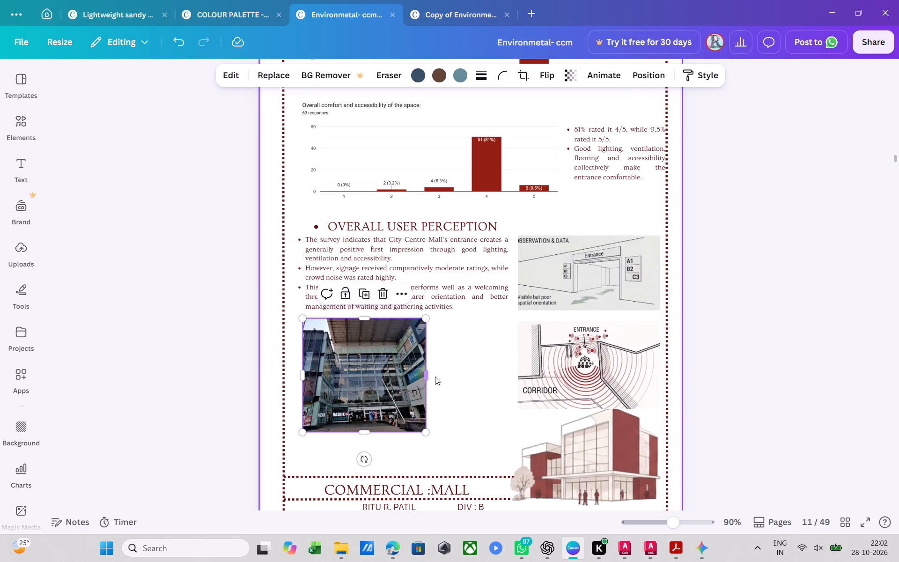
# Uncrop the entrance photo's sides and enlarge it to about 100 wide, filling the column beneath the findings text up to the sketches.
pyautogui.moveTo(427, 377); pyautogui.dragTo(466, 382)
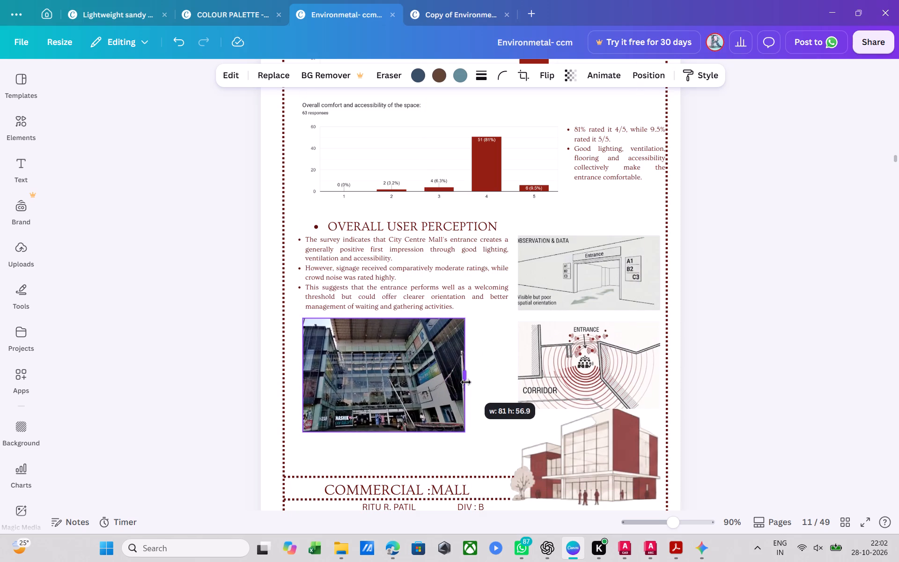
pyautogui.moveTo(466, 382); pyautogui.dragTo(451, 381)
pyautogui.moveTo(300, 373); pyautogui.dragTo(260, 377)
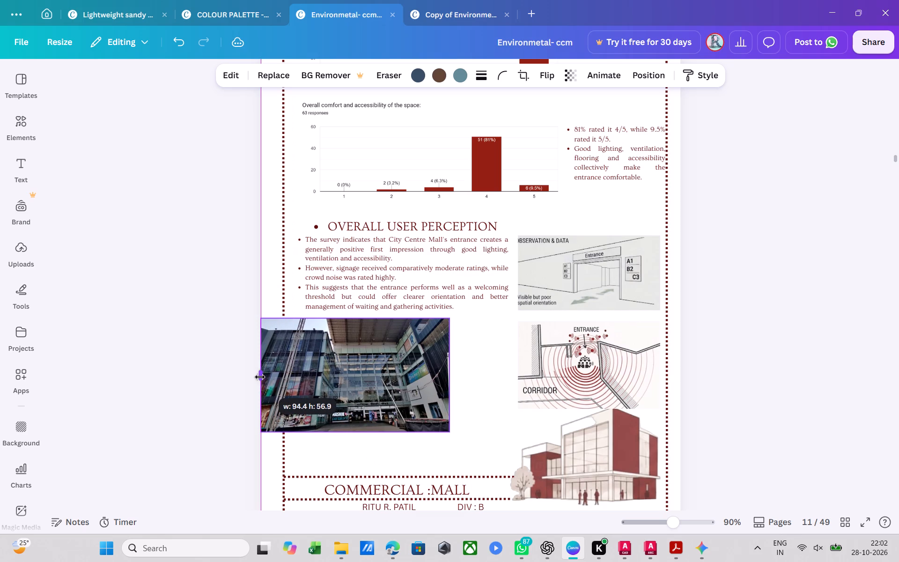
pyautogui.moveTo(260, 377); pyautogui.dragTo(260, 377)
pyautogui.moveTo(348, 385); pyautogui.dragTo(391, 385)
pyautogui.moveTo(490, 432); pyautogui.dragTo(504, 440)
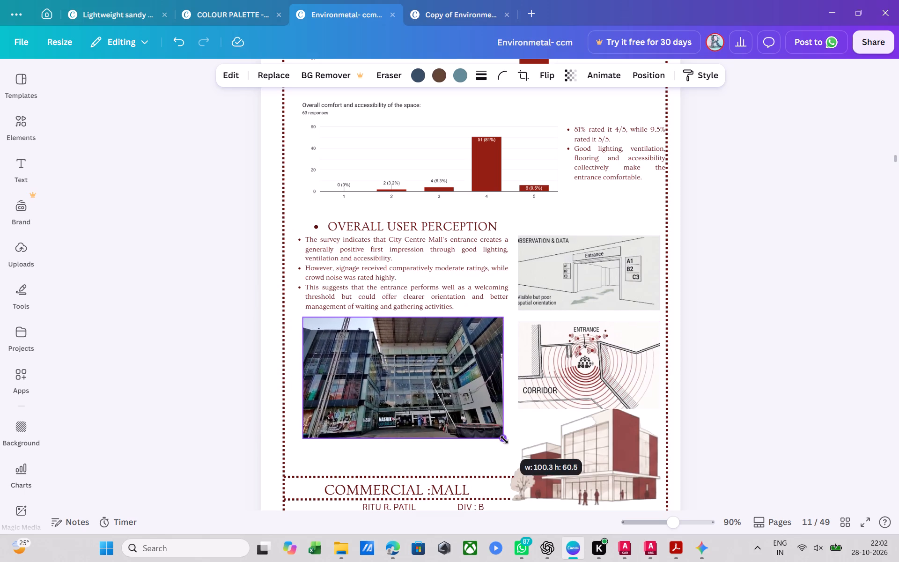
pyautogui.moveTo(504, 440); pyautogui.dragTo(506, 441)
pyautogui.click(745, 374)
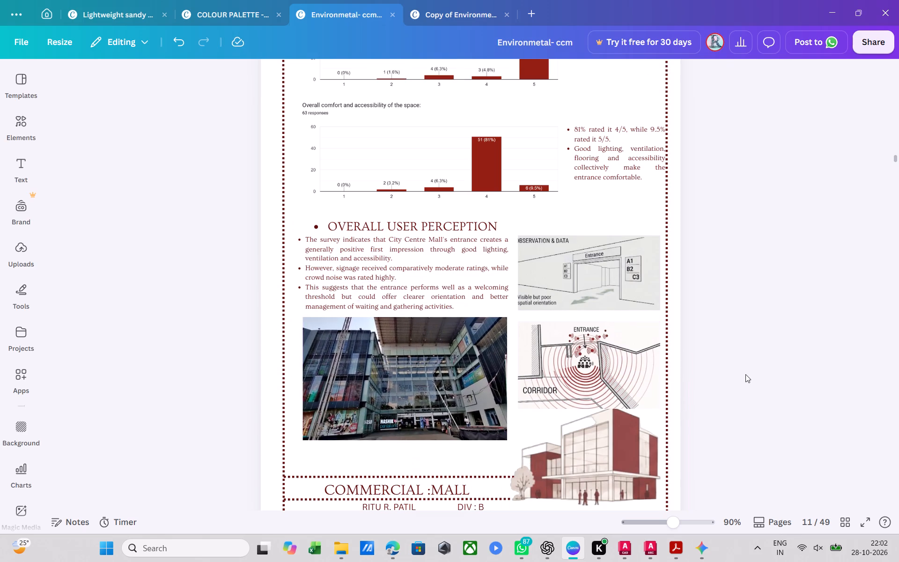
# Justify the OVERALL USER PERCEPTION heading and move it up slightly to leave a gap above the findings text.
pyautogui.keyDown('ctrl'); pyautogui.scroll(-2, 531, 356); pyautogui.keyUp('ctrl')
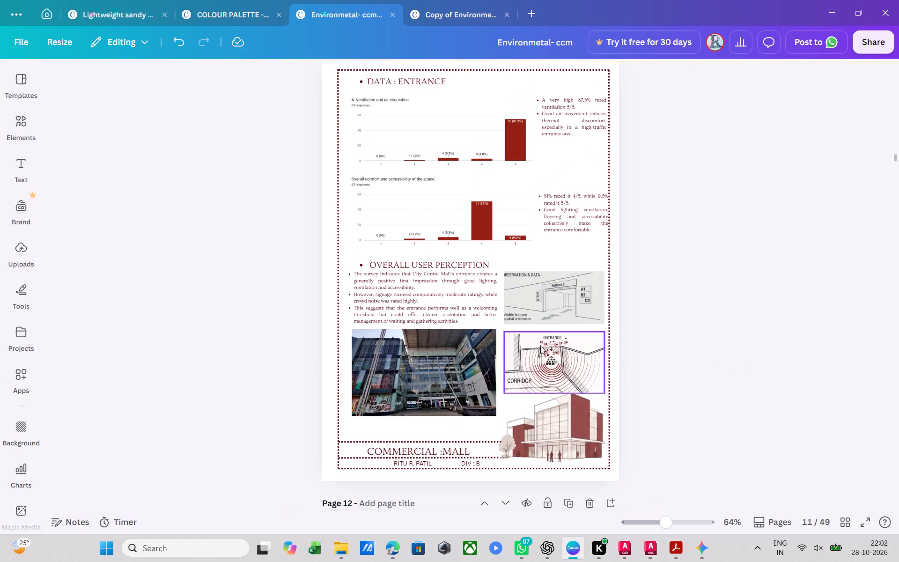
pyautogui.moveTo(695, 333); pyautogui.dragTo(697, 340)
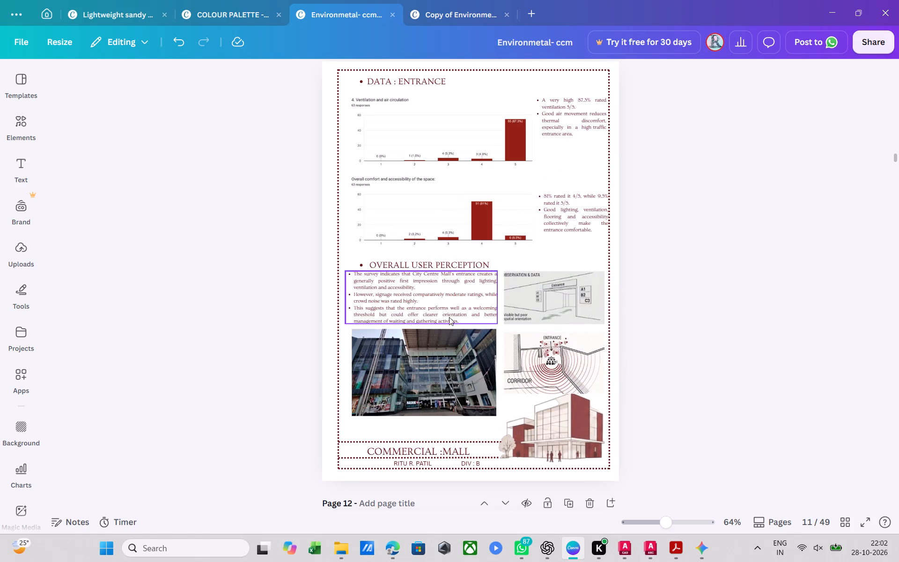
pyautogui.click(436, 305)
pyautogui.click(463, 303)
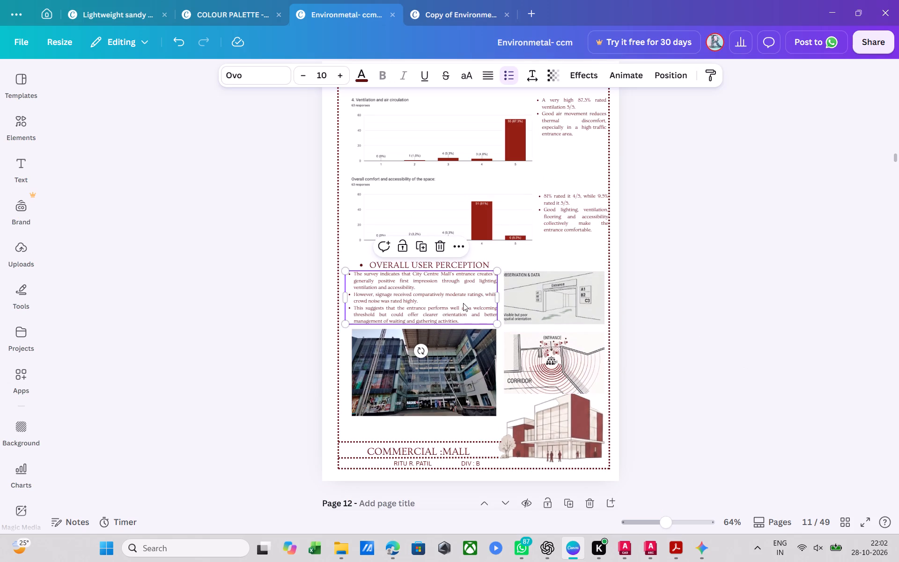
pyautogui.click(264, 343)
pyautogui.click(405, 268)
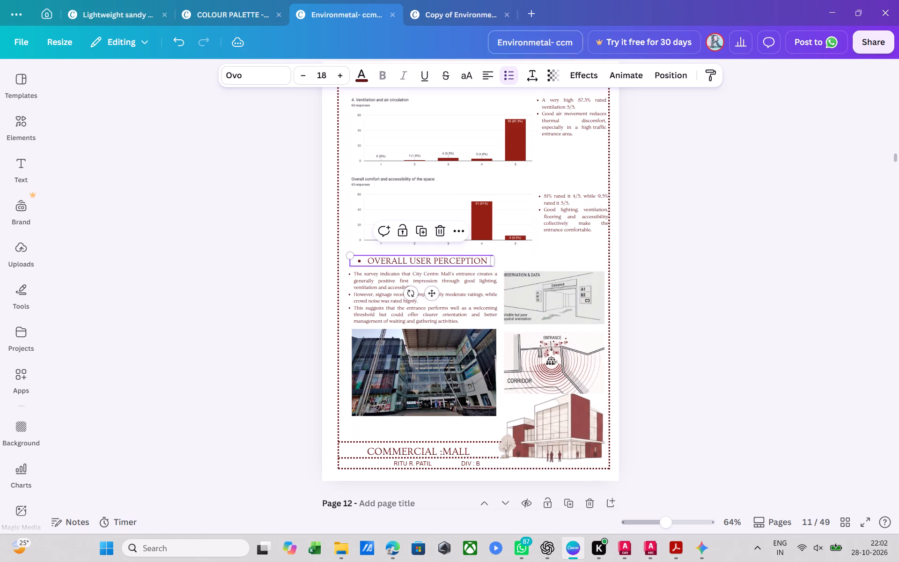
pyautogui.click(491, 76)
pyautogui.click(491, 76)
pyautogui.click(491, 76)
pyautogui.moveTo(497, 260); pyautogui.dragTo(497, 256)
pyautogui.click(283, 298)
pyautogui.click(392, 263)
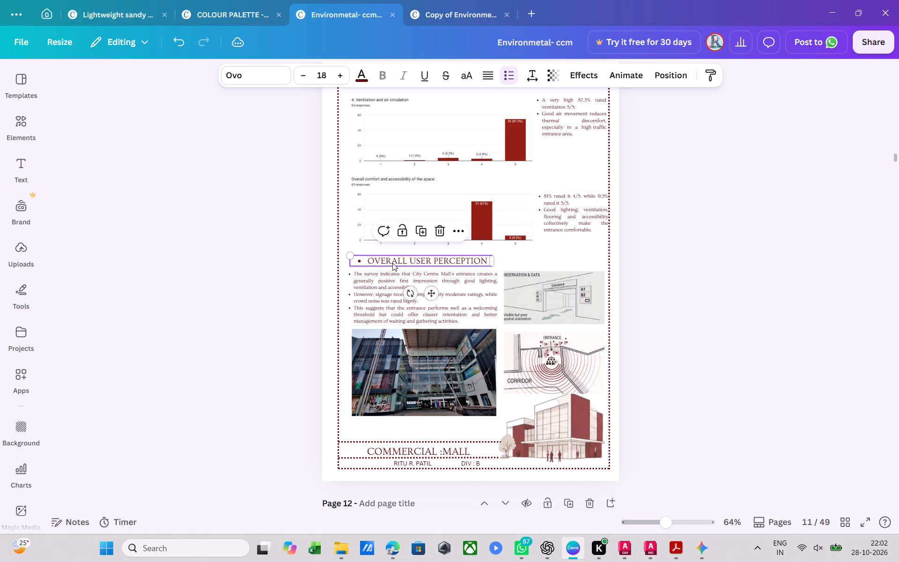
pyautogui.click(257, 288)
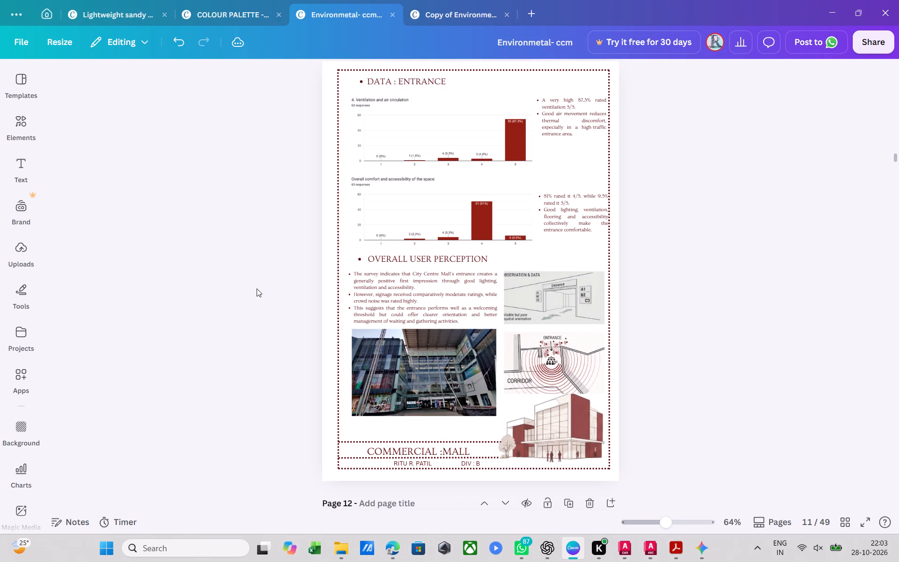
# Delete page 12, the separate ENTRANCE – OVERALL USER PERCEPTION page.
pyautogui.scroll(-3, 570, 223)
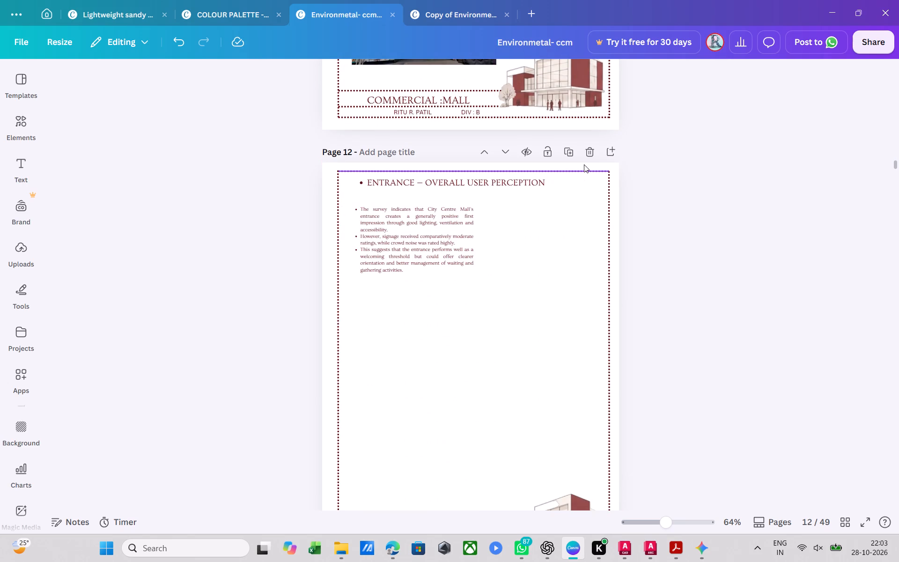
pyautogui.click(585, 153)
# Delete the second atrium photo, the one nearer the mall illustration, from the DATA : ATRIUM sheet on page 14.
pyautogui.scroll(-6, 482, 220)
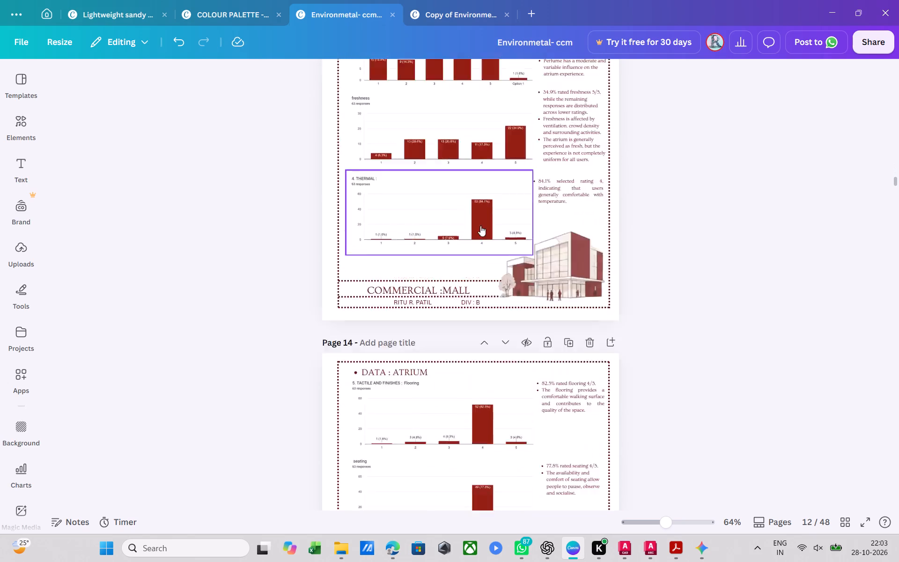
pyautogui.scroll(-5, 480, 226)
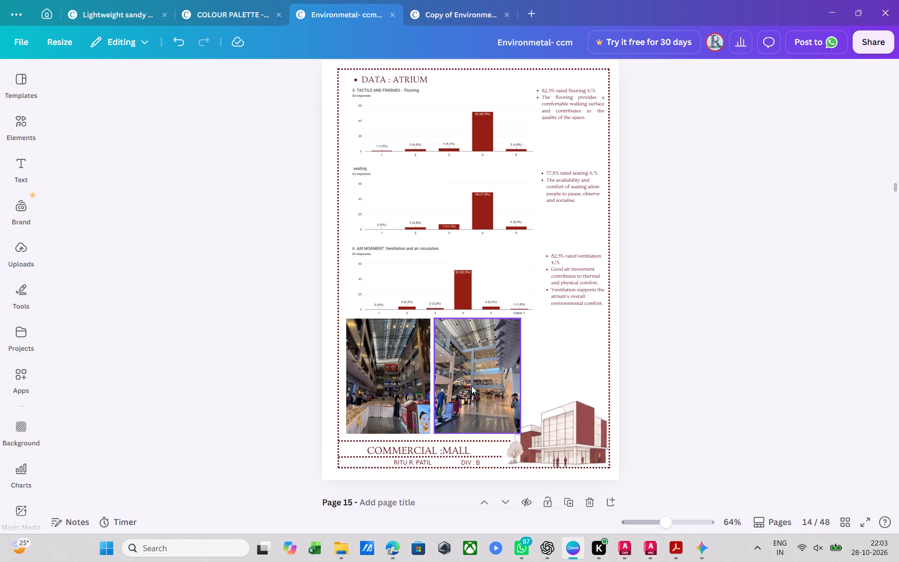
pyautogui.click(472, 386)
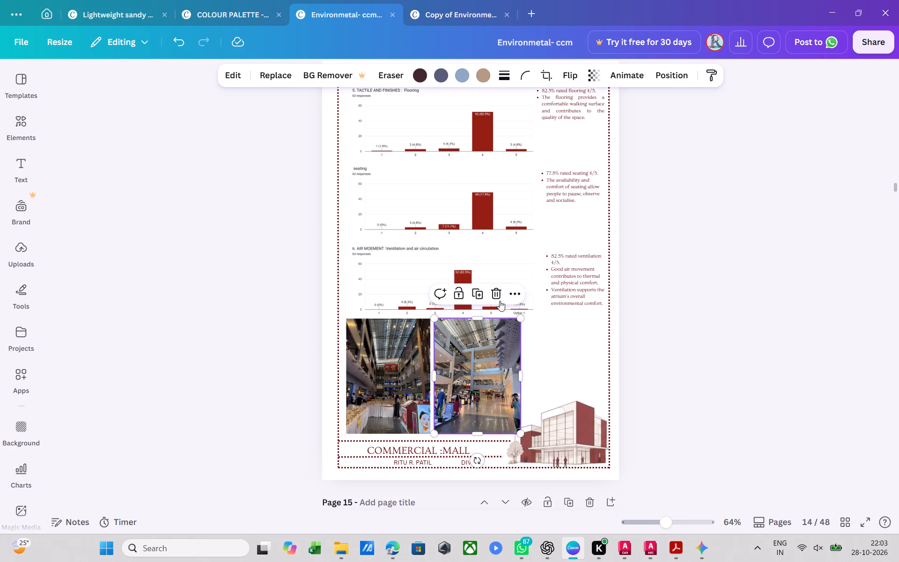
pyautogui.click(500, 292)
# Crop the top of the remaining atrium photo on page 14 to open a gap below the ventilation chart.
pyautogui.click(409, 381)
pyautogui.click(479, 406)
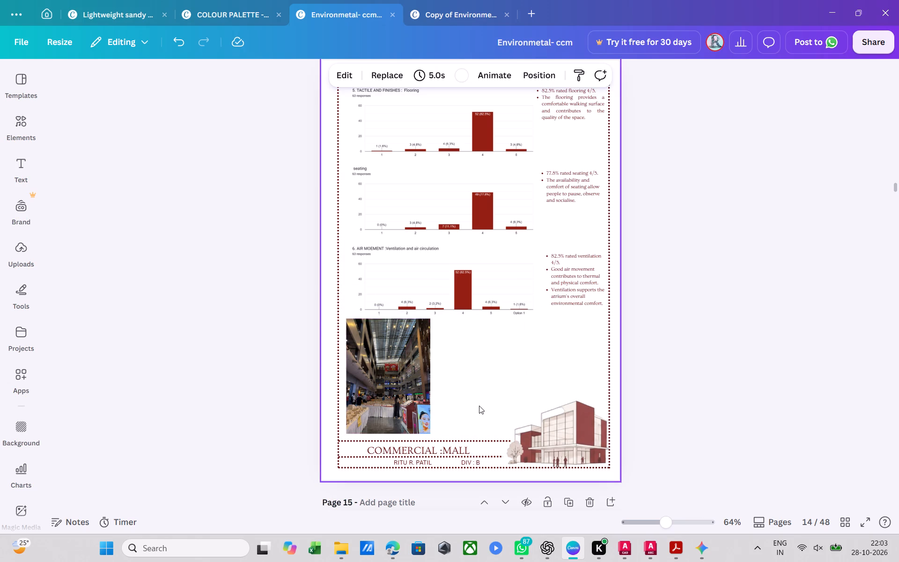
pyautogui.click(419, 375)
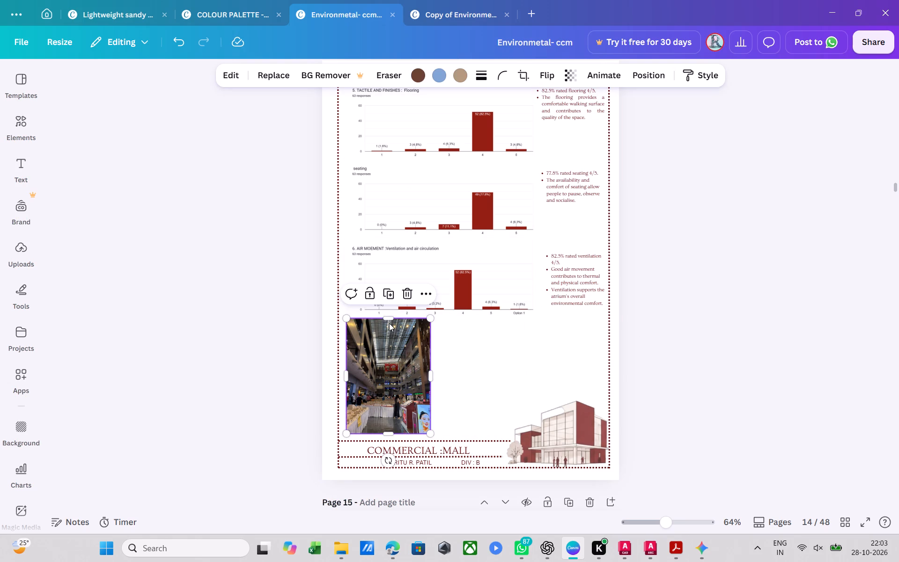
pyautogui.moveTo(388, 317); pyautogui.dragTo(391, 339)
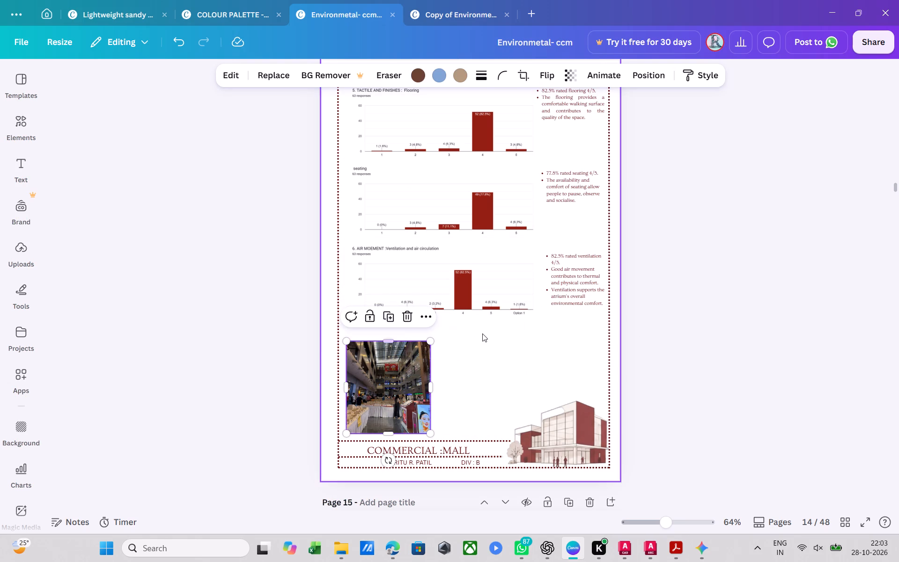
pyautogui.click(482, 333)
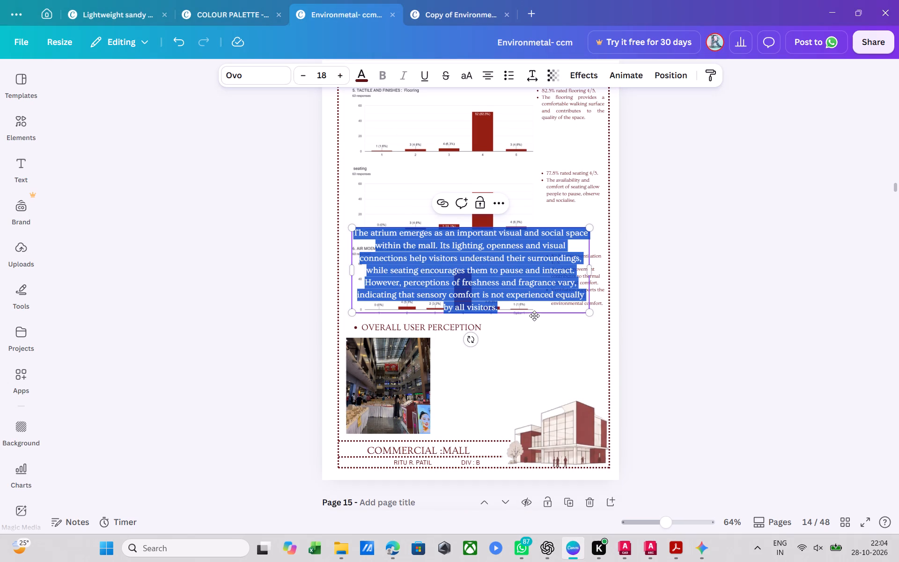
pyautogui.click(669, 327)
# Duplicate the seating chart's bulleted notes beside the atrium photo and replace their text with the copied atrium paragraph.
pyautogui.click(568, 197)
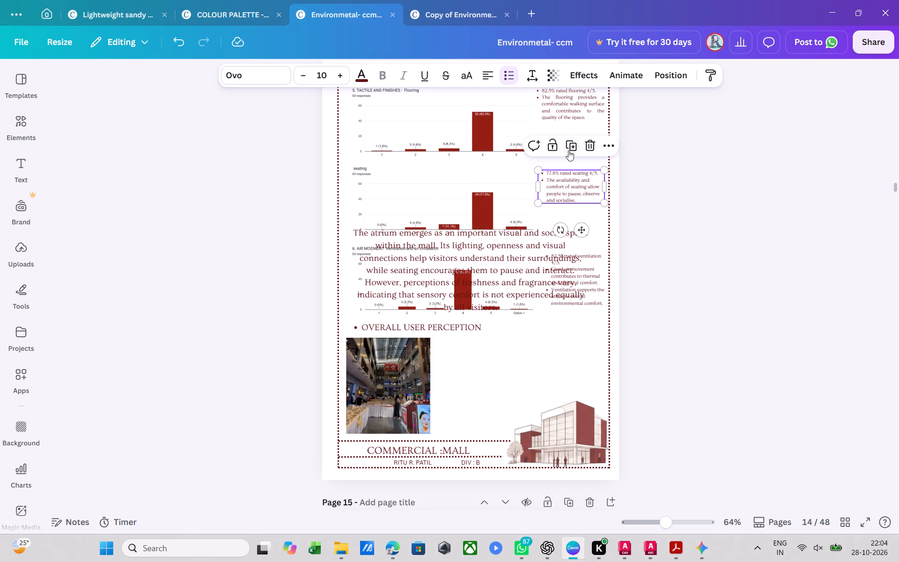
pyautogui.click(568, 150)
pyautogui.moveTo(580, 191); pyautogui.dragTo(473, 354)
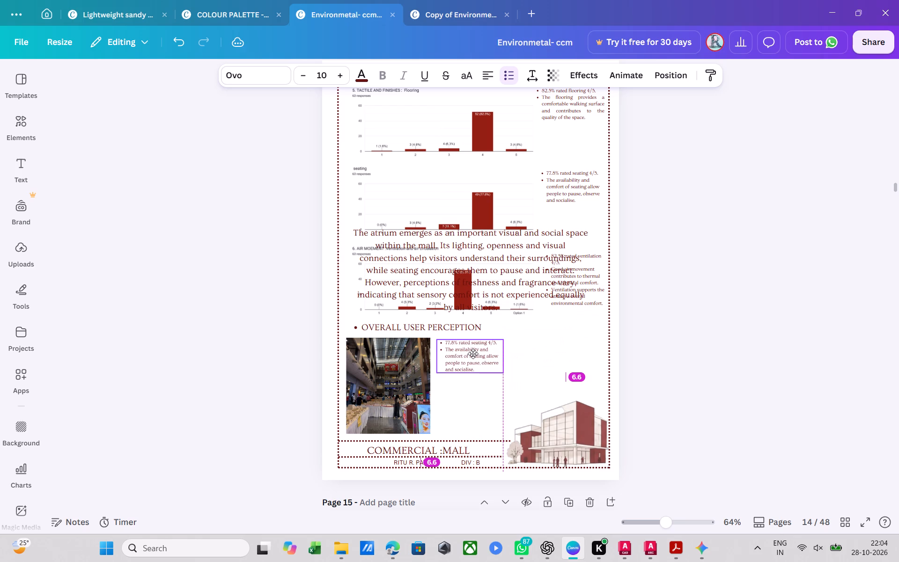
pyautogui.moveTo(473, 354); pyautogui.dragTo(474, 352)
pyautogui.click(468, 349)
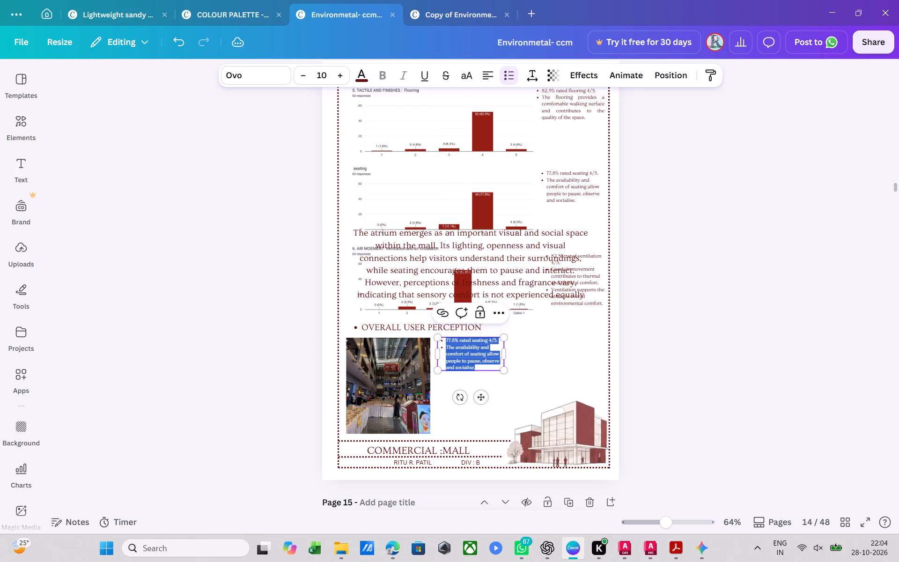
pyautogui.hotkey('ctrl', 'v')
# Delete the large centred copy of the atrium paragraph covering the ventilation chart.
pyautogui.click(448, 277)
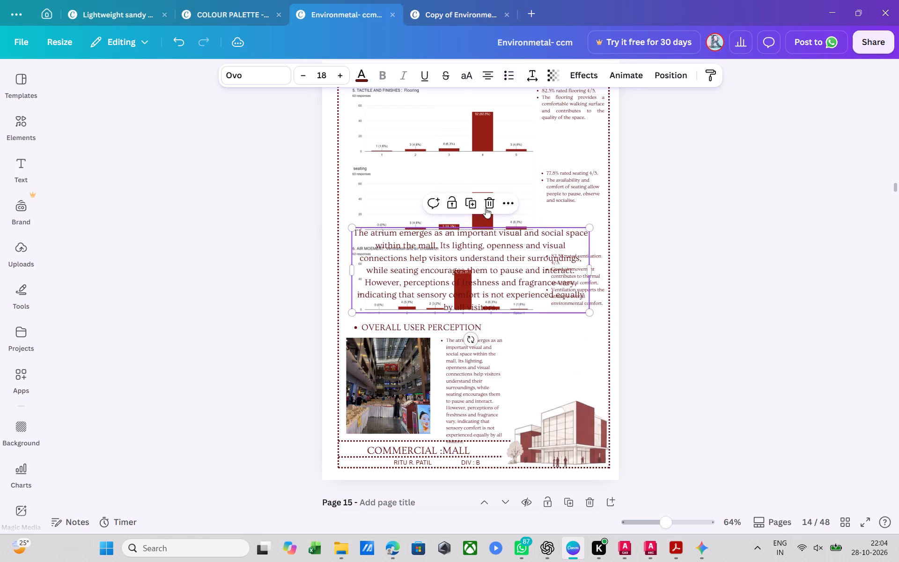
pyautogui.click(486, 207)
# Reshape the small atrium paragraph box to fit above the mall illustration along the sheet's right border, leaving space beside the photo.
pyautogui.click(483, 353)
pyautogui.moveTo(504, 393); pyautogui.dragTo(520, 386)
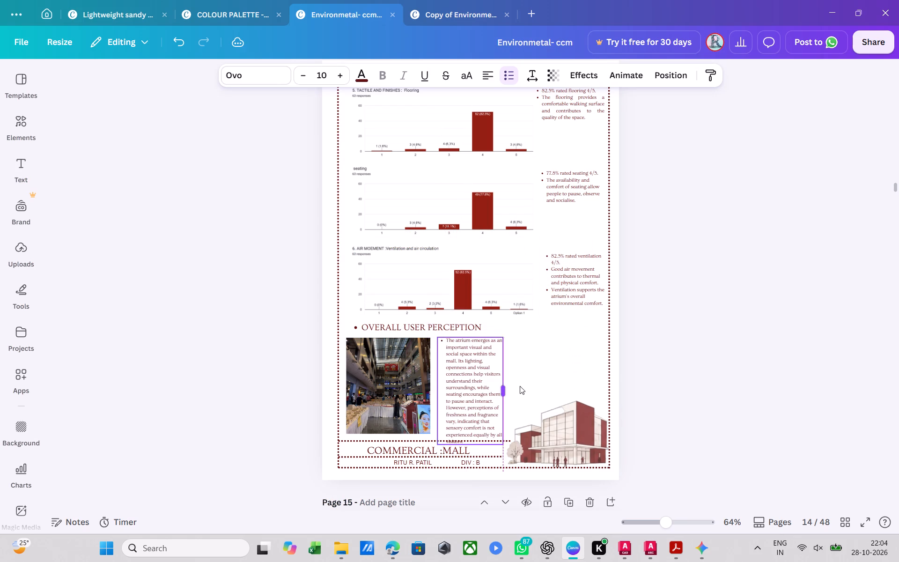
pyautogui.moveTo(520, 386); pyautogui.dragTo(602, 375)
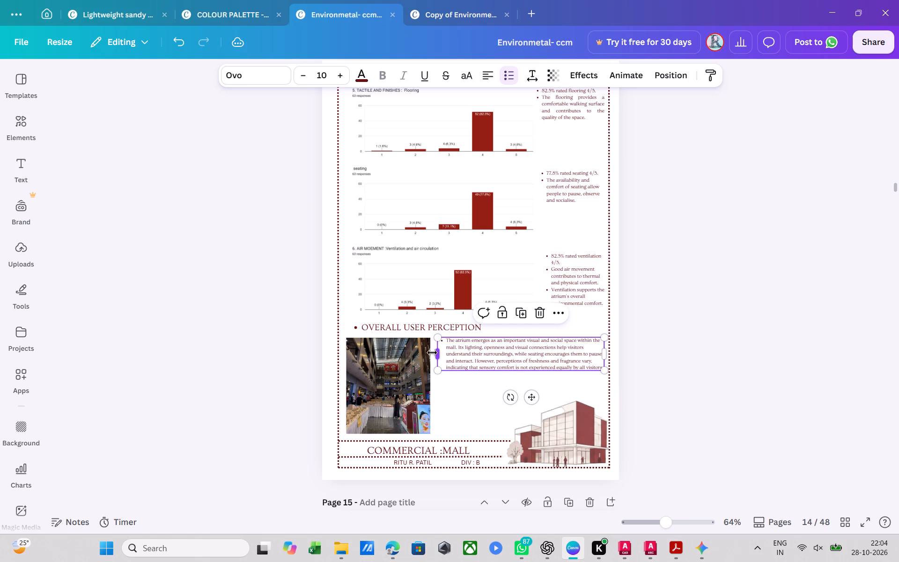
pyautogui.moveTo(437, 352); pyautogui.dragTo(438, 352)
pyautogui.moveTo(438, 352); pyautogui.dragTo(506, 350)
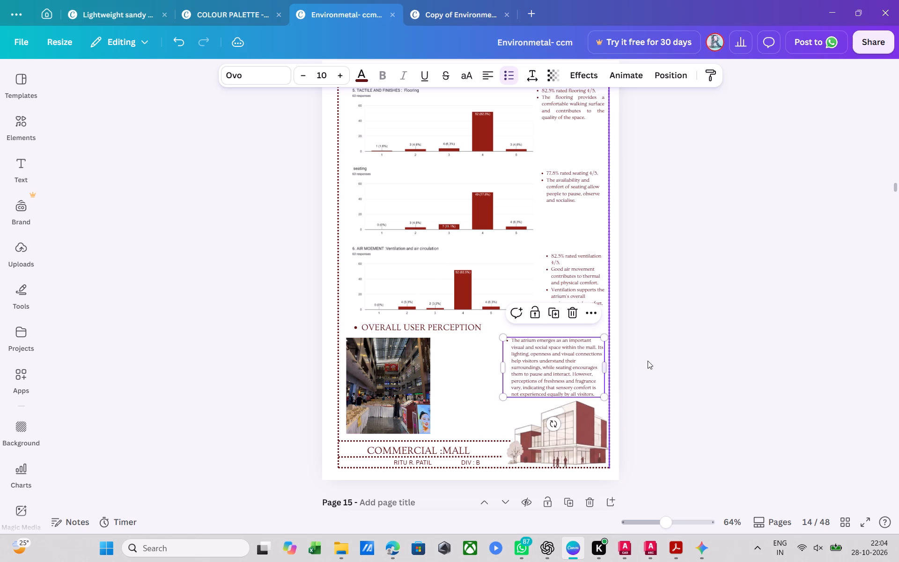
pyautogui.click(651, 362)
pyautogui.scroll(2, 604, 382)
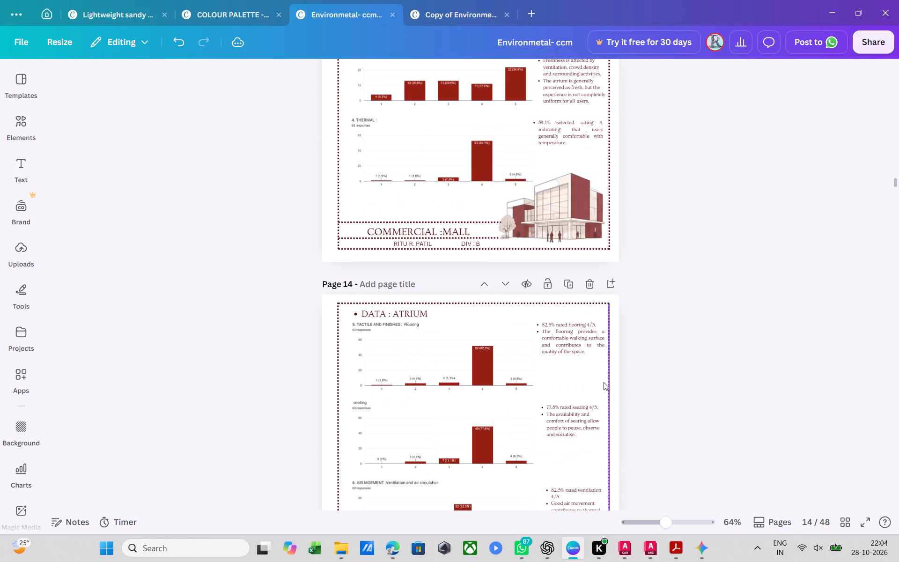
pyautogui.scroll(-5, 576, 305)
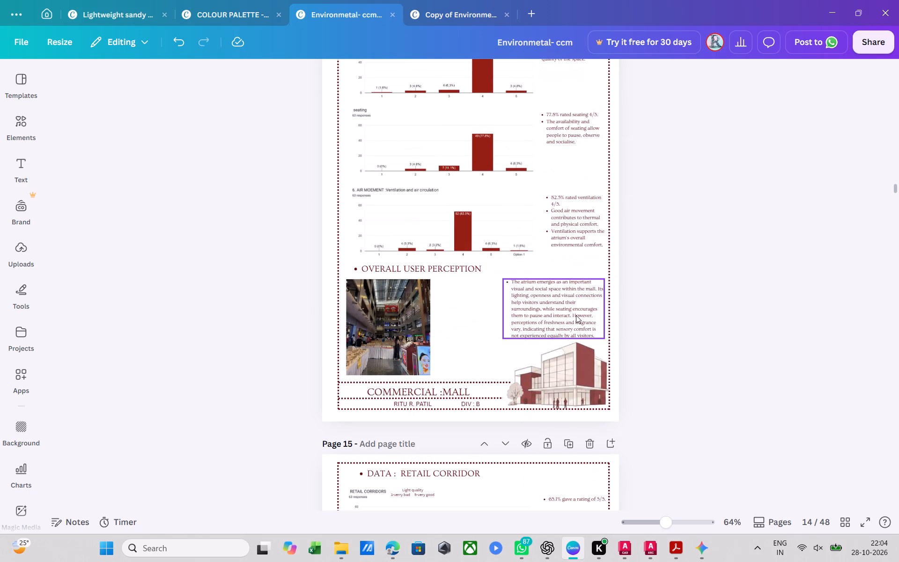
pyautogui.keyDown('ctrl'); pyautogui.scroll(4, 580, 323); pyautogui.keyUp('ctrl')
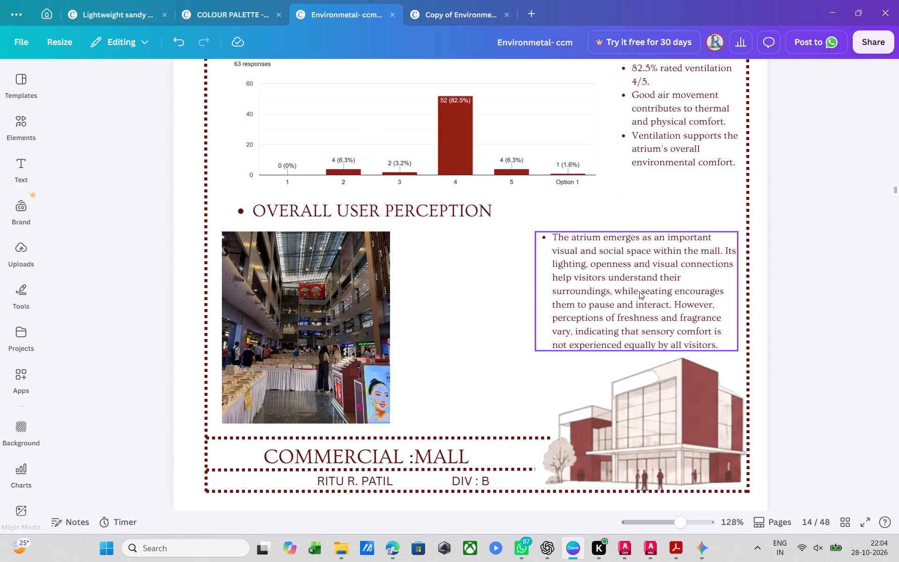
# Split the atrium paragraph on page 14 into three bullets, starting new ones at "Its lighting" and "However".
pyautogui.click(720, 250)
pyautogui.click(724, 249)
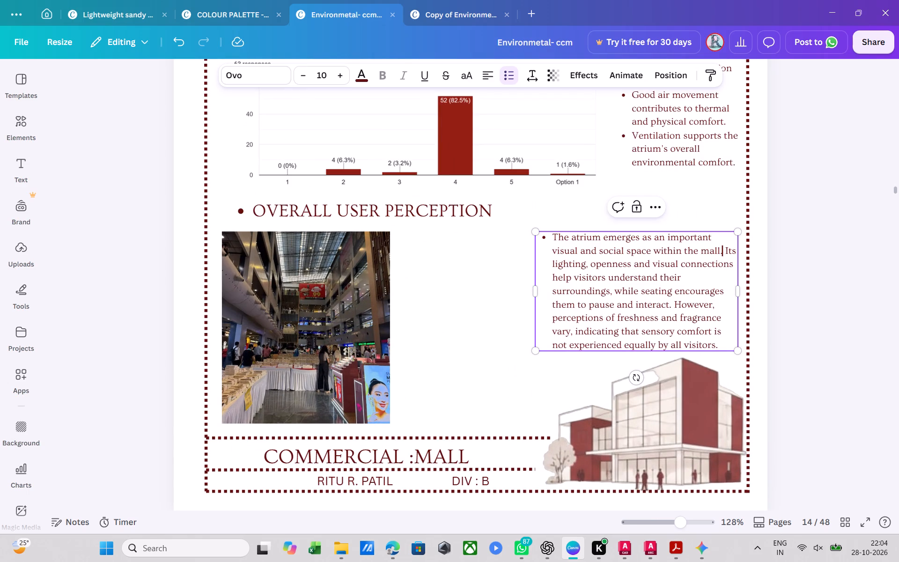
pyautogui.press('Return')
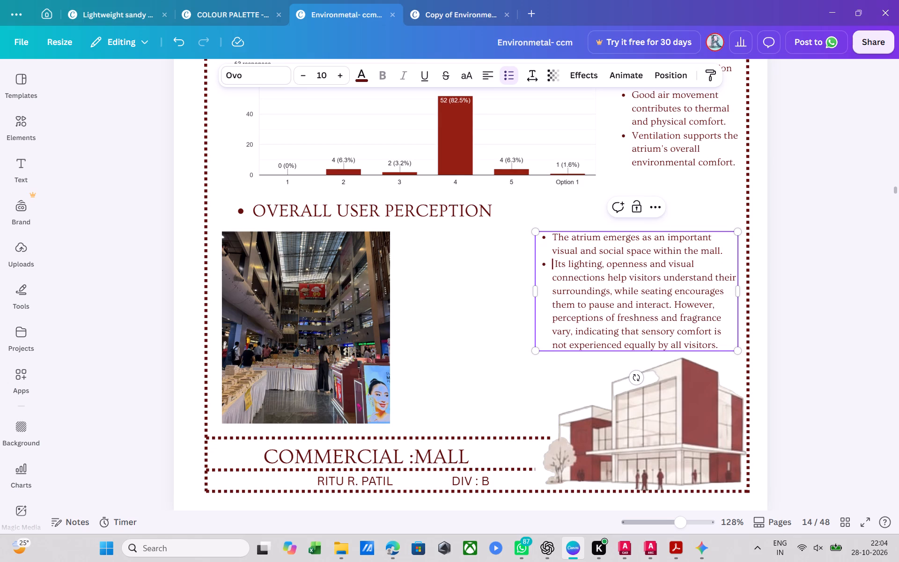
pyautogui.click(672, 300)
pyautogui.press('Return')
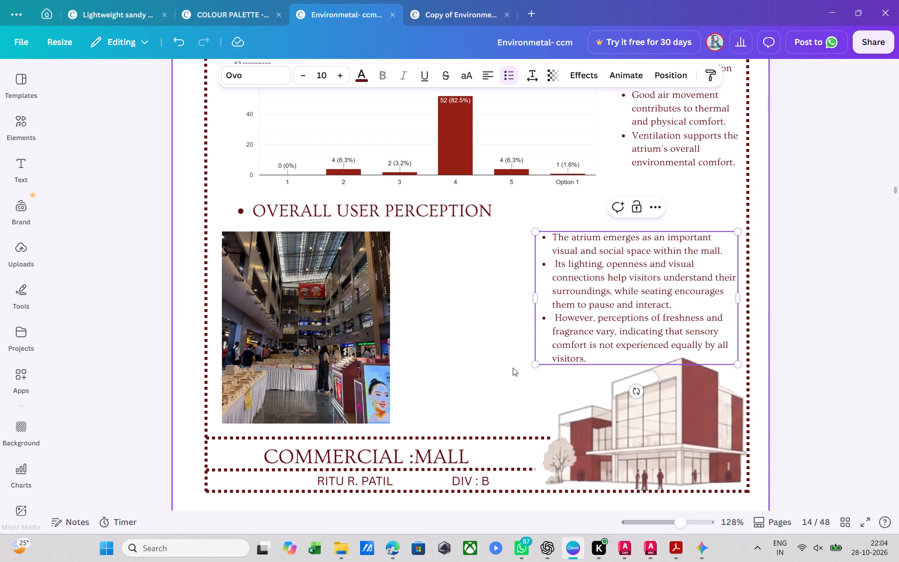
pyautogui.keyDown('ctrl'); pyautogui.scroll(-3, 513, 368); pyautogui.keyUp('ctrl')
pyautogui.click(697, 358)
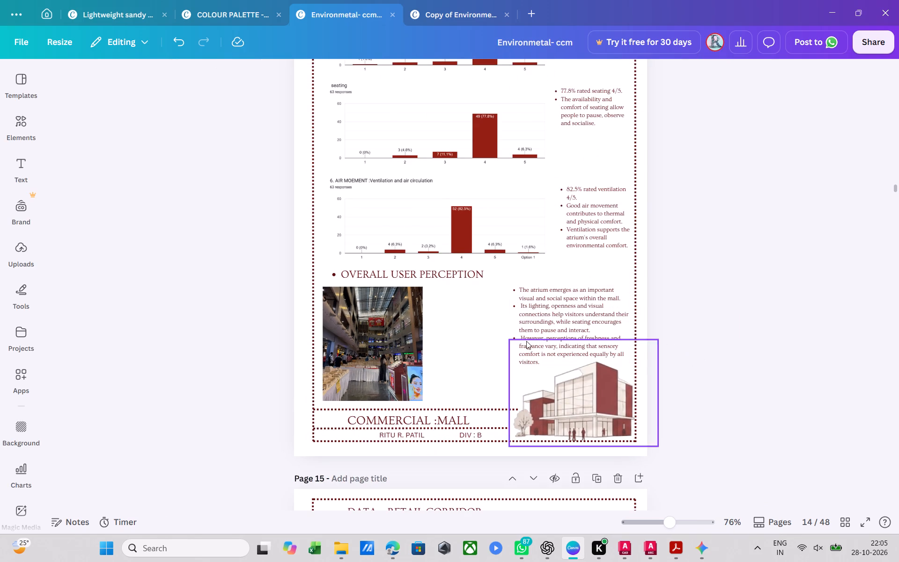
# Move the atrium photo on page 14 toward the sheet's centre, right beside the atrium bullets and below the heading.
pyautogui.moveTo(398, 329); pyautogui.dragTo(485, 326)
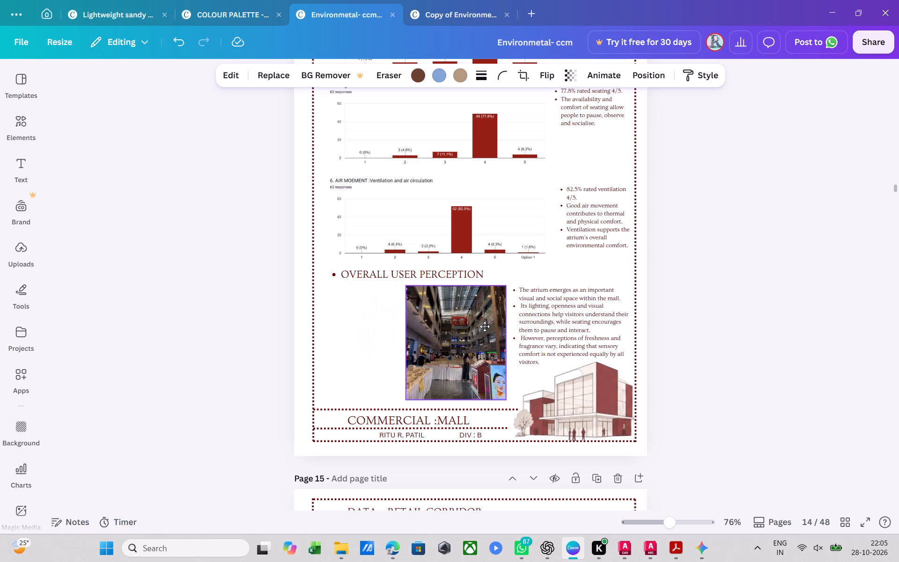
pyautogui.moveTo(485, 326); pyautogui.dragTo(456, 326)
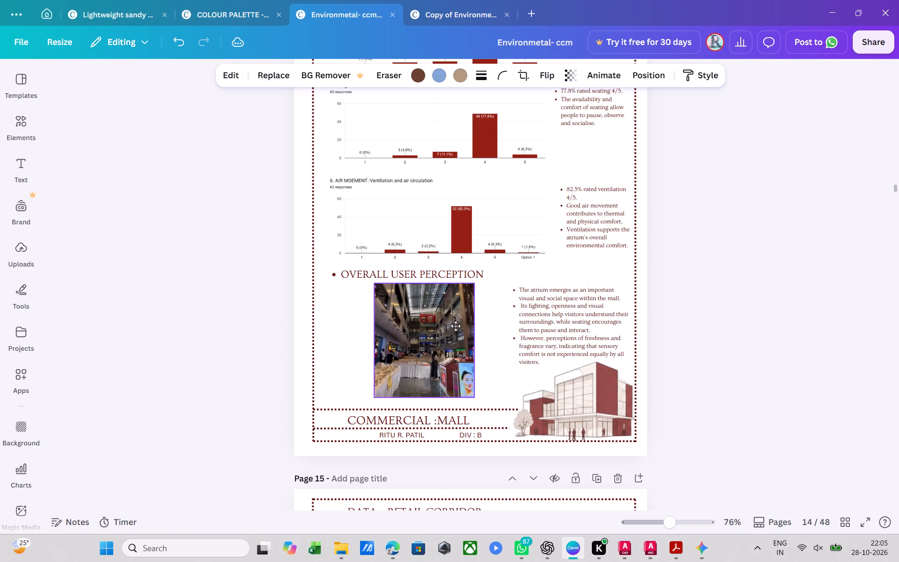
pyautogui.moveTo(456, 326); pyautogui.dragTo(487, 326)
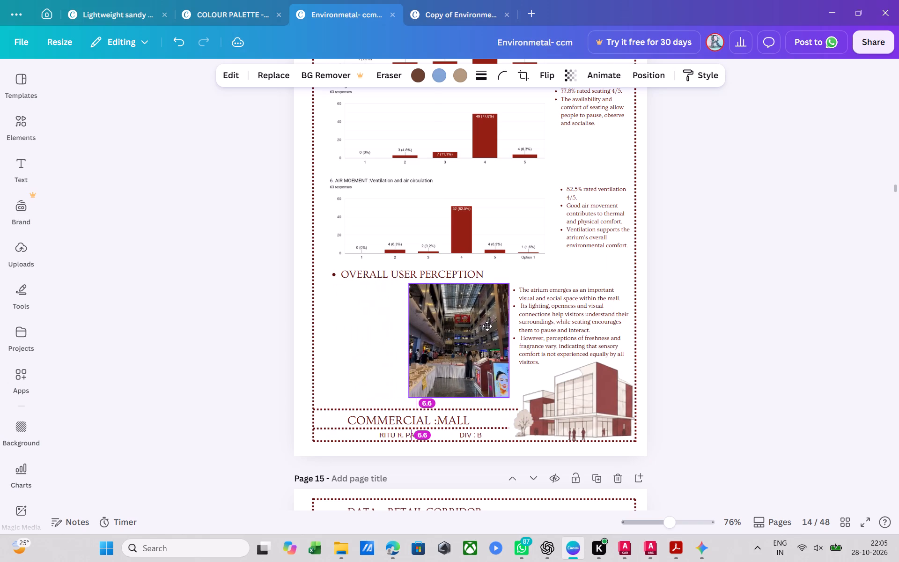
pyautogui.moveTo(487, 326); pyautogui.dragTo(487, 329)
# Move the atrium bullets to the space before the photo at the sheet's left border and narrow their box to fit.
pyautogui.moveTo(575, 312); pyautogui.dragTo(397, 312)
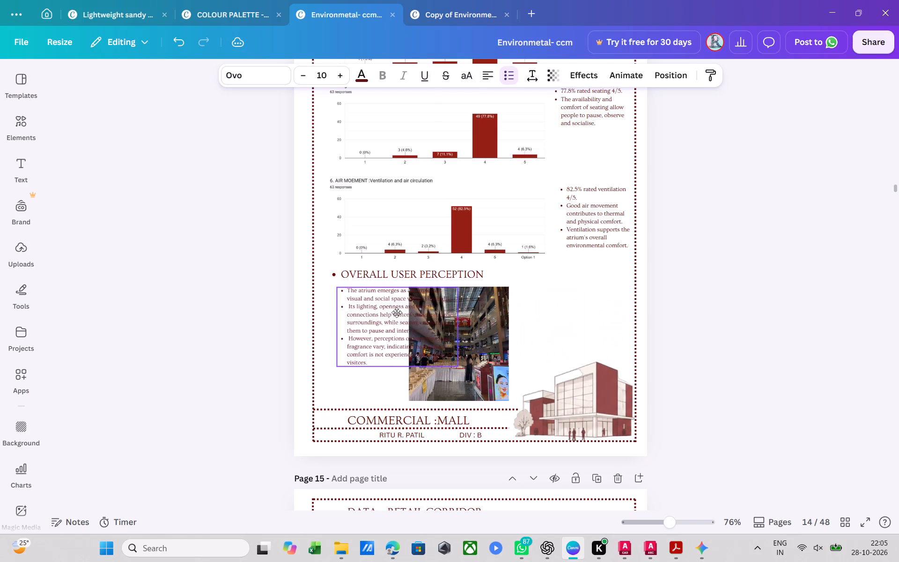
pyautogui.moveTo(397, 312); pyautogui.dragTo(382, 311)
pyautogui.moveTo(437, 325); pyautogui.dragTo(404, 324)
pyautogui.click(243, 327)
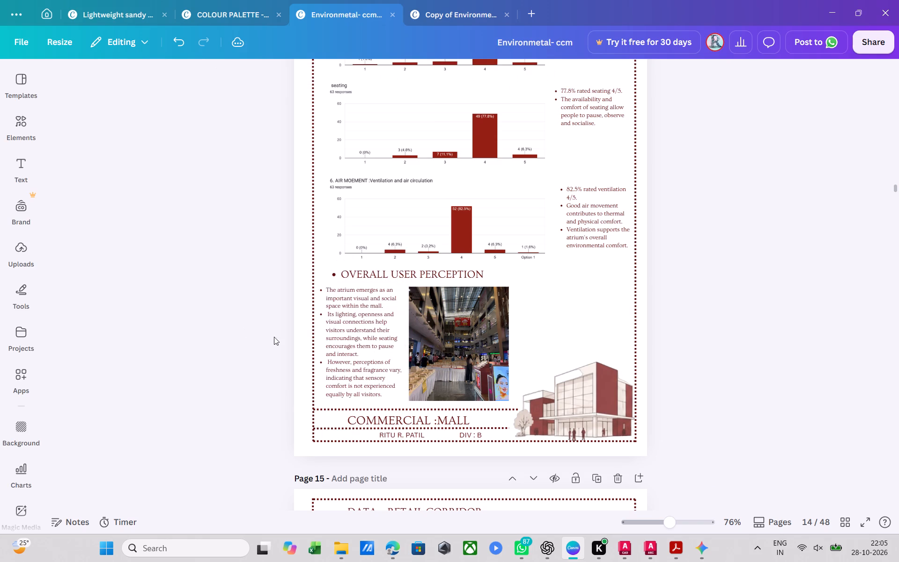
# Justify the text of the atrium bullets under OVERALL USER PERCEPTION.
pyautogui.click(376, 365)
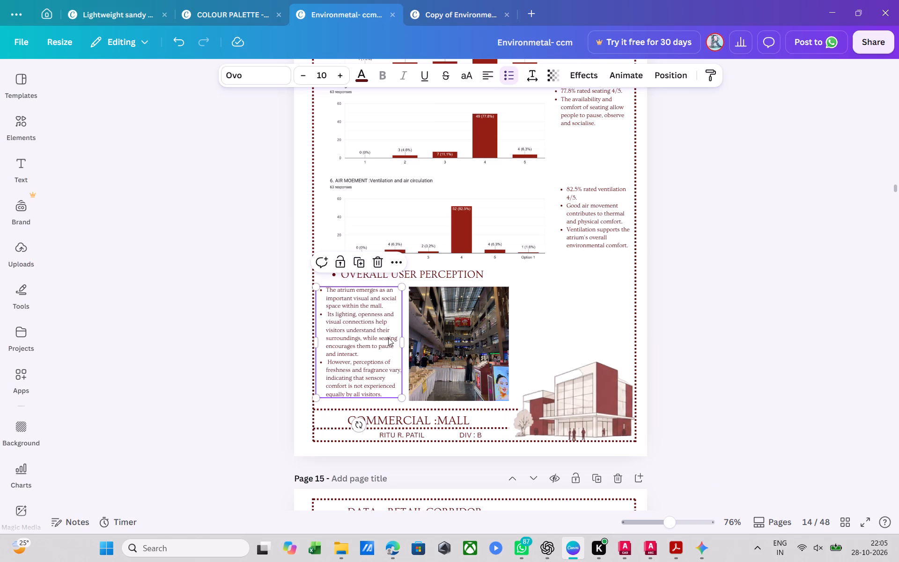
pyautogui.click(486, 78)
pyautogui.click(486, 78)
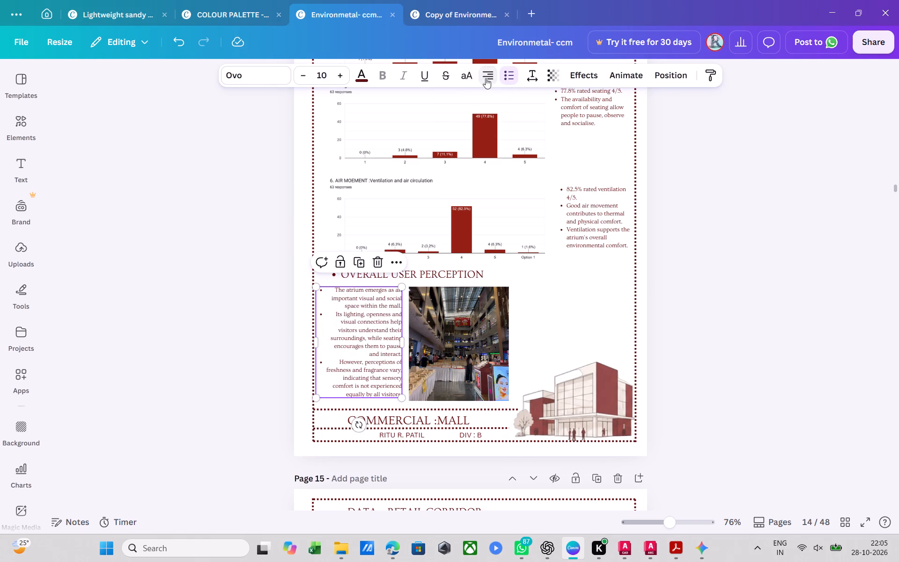
pyautogui.click(486, 78)
pyautogui.click(705, 319)
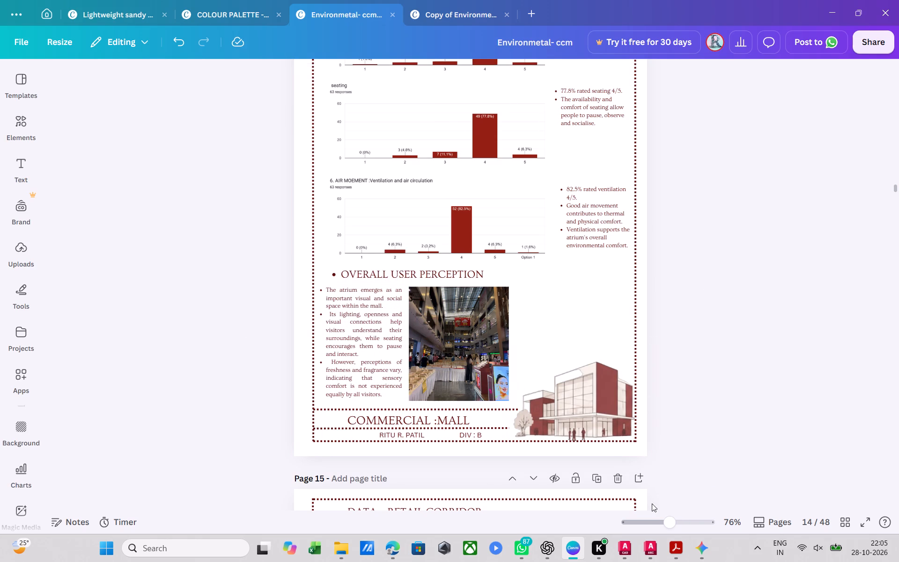
# Switch to the Copy of Environmetal- ccm design and look through its pages for the atrium sketches under PART B: OWN OBSERVATIONS.
pyautogui.click(435, 11)
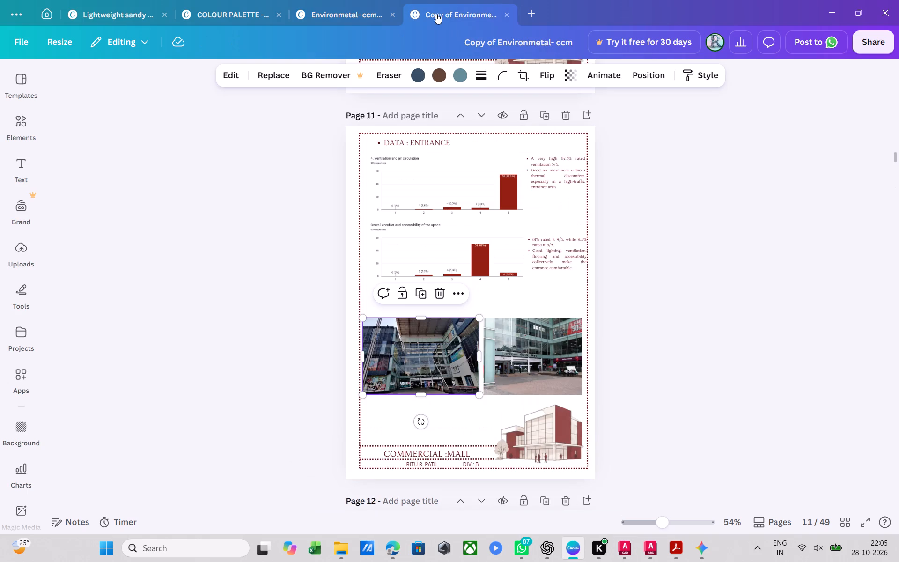
pyautogui.scroll(-9, 578, 194)
pyautogui.scroll(-9, 602, 252)
pyautogui.scroll(-20, 611, 265)
pyautogui.scroll(-11, 619, 281)
pyautogui.scroll(-11, 627, 291)
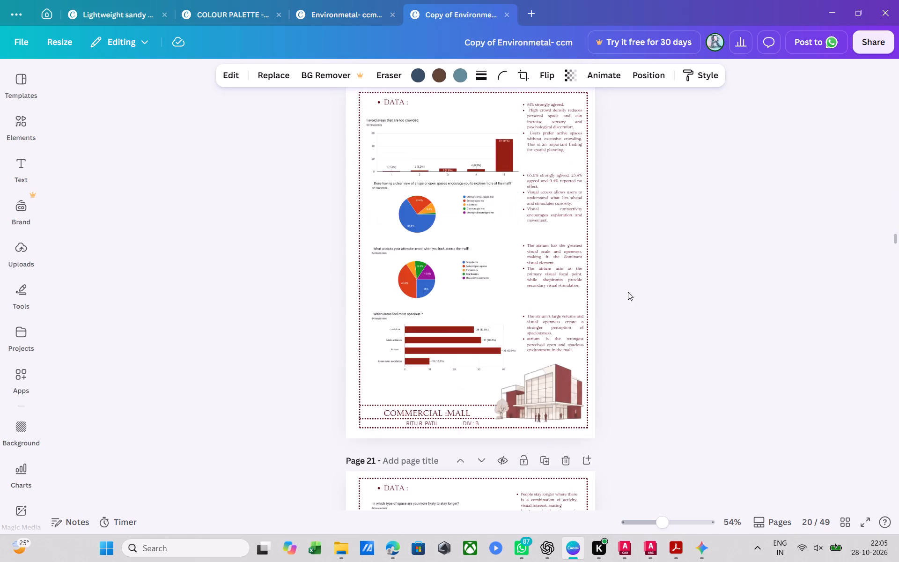
pyautogui.scroll(-11, 628, 292)
pyautogui.scroll(-17, 636, 292)
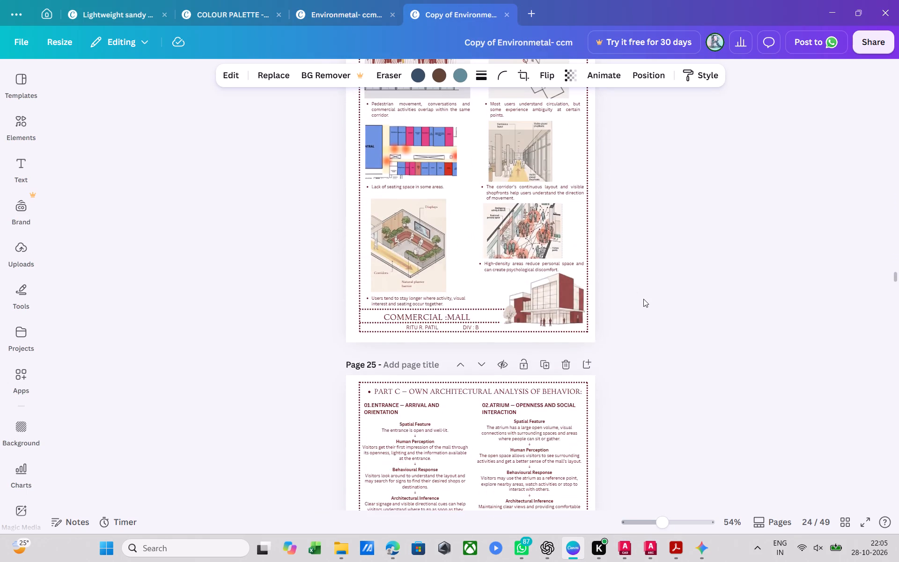
pyautogui.scroll(4, 643, 299)
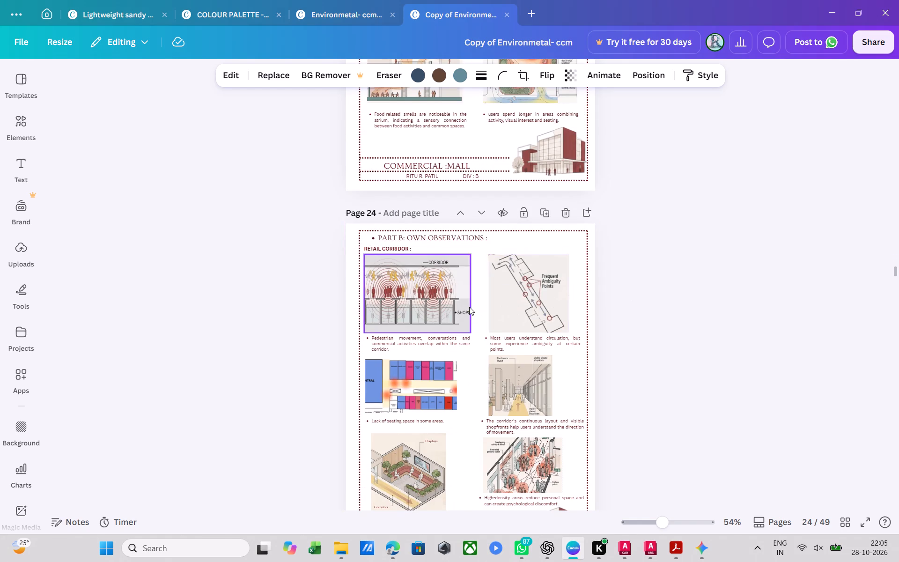
pyautogui.scroll(3, 469, 307)
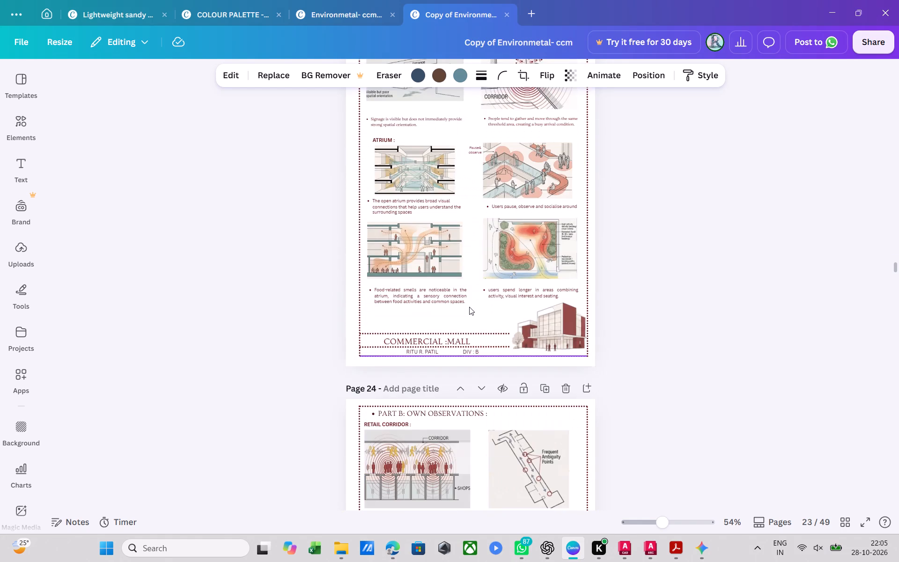
pyautogui.scroll(1, 469, 307)
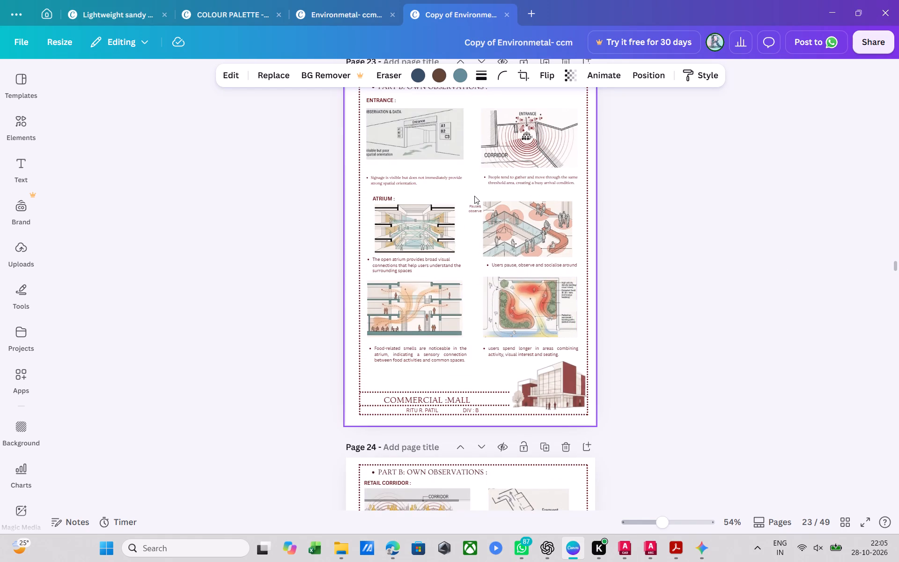
pyautogui.scroll(1, 462, 203)
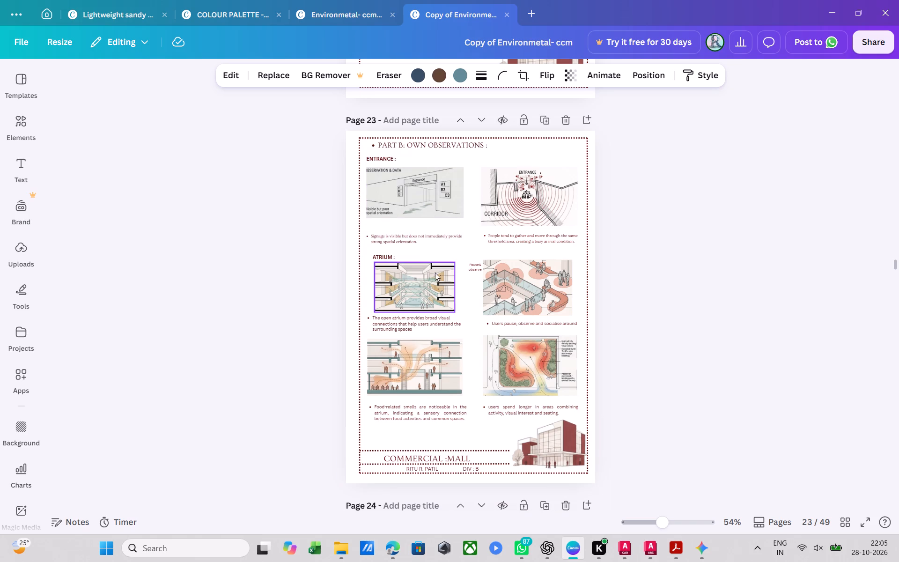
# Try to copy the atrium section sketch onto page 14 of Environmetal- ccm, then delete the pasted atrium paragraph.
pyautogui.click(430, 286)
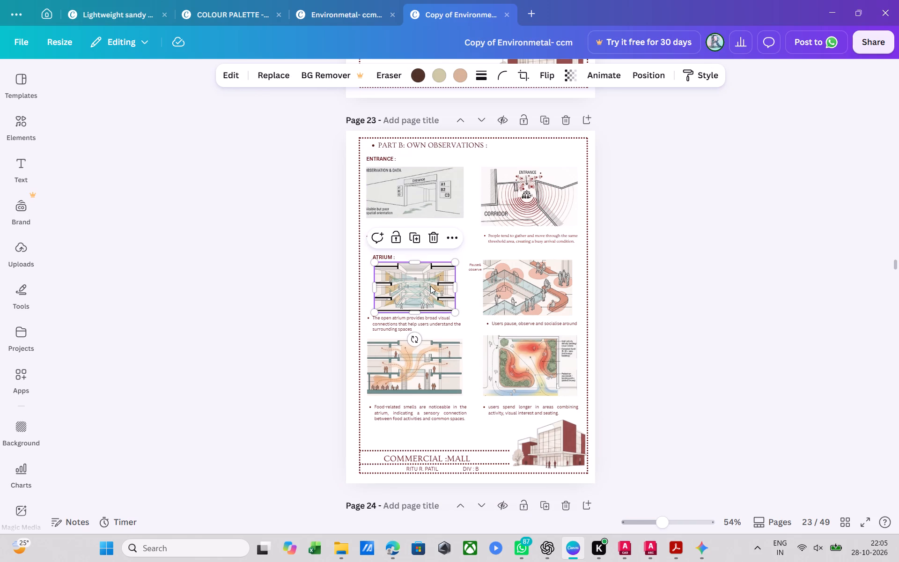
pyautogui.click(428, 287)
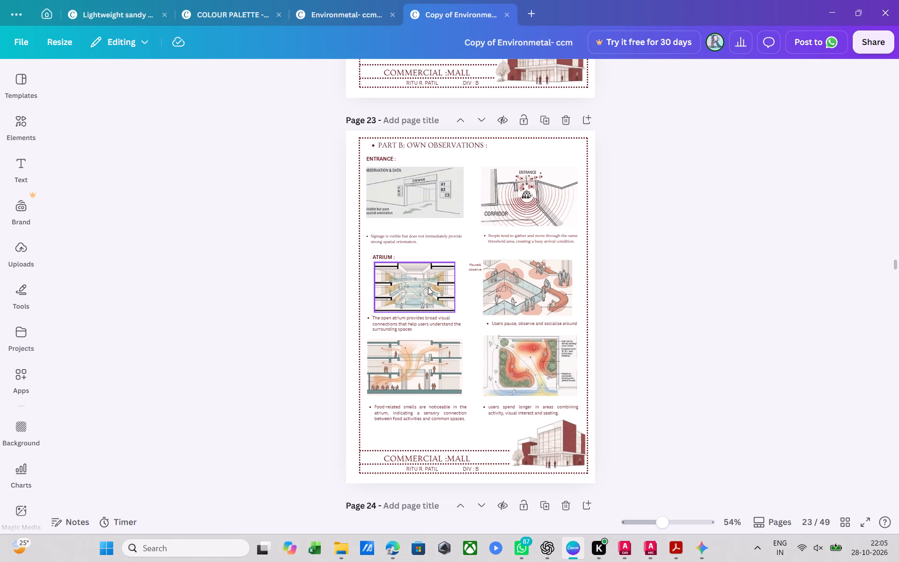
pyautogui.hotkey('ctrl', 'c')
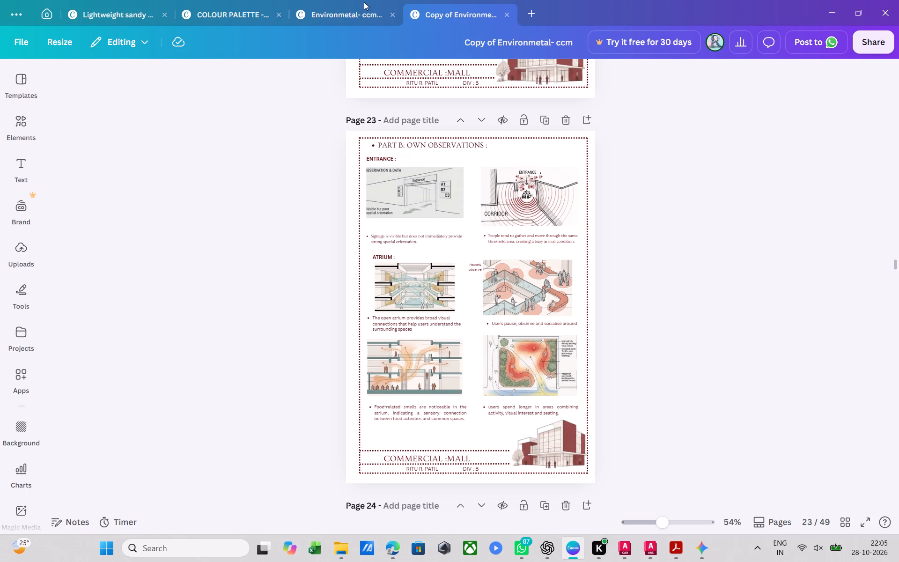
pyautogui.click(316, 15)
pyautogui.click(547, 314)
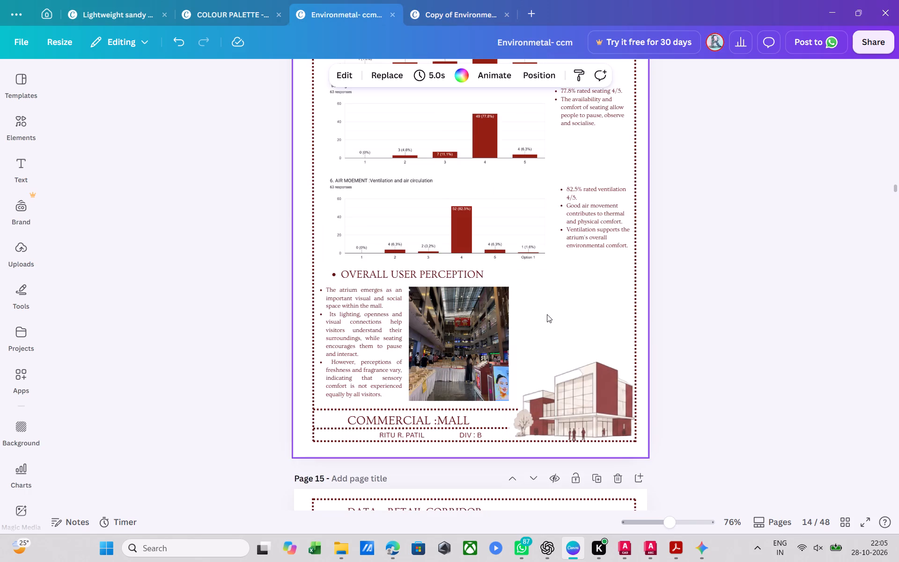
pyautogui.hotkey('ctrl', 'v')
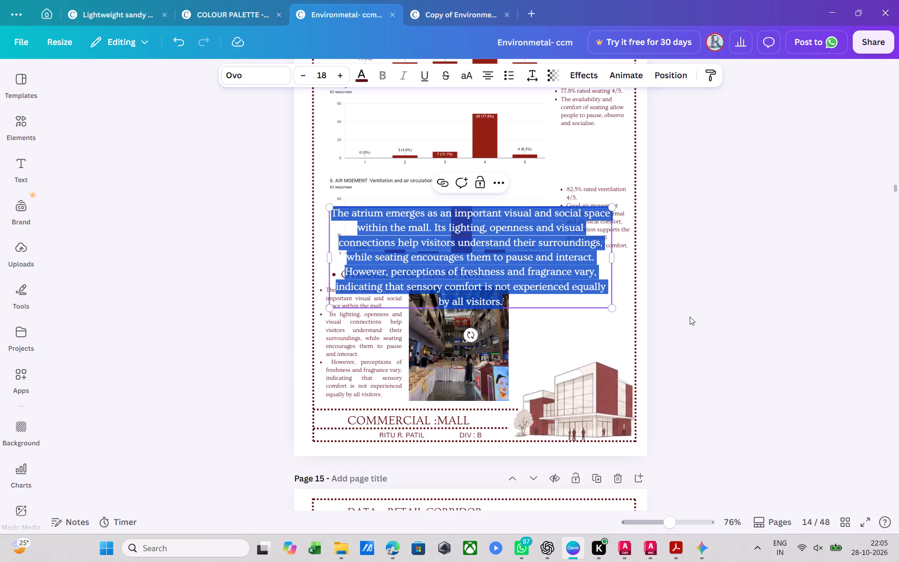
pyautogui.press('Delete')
# Copy the atrium section sketch from page 23 of the copy design and place it on page 14 above the mall illustration.
pyautogui.click(462, 8)
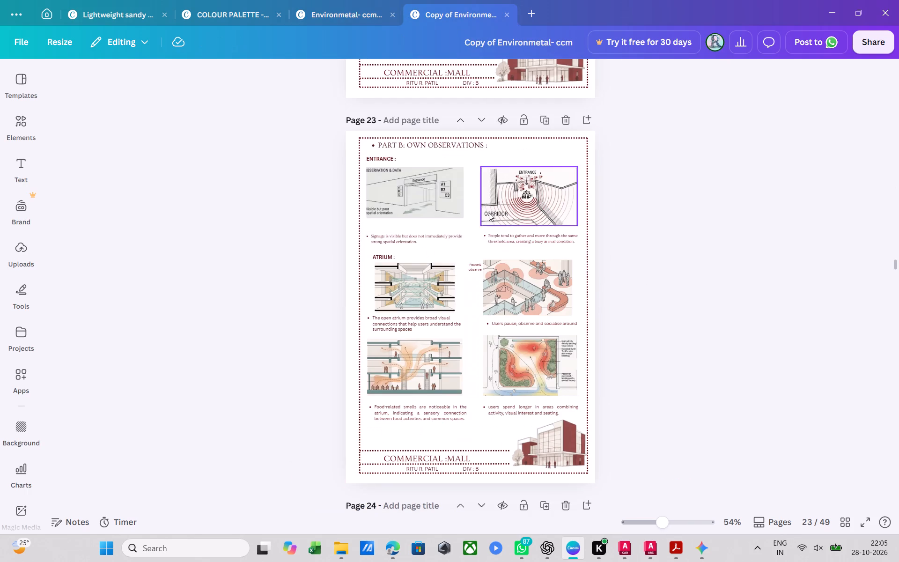
pyautogui.rightClick(424, 293)
pyautogui.click(476, 135)
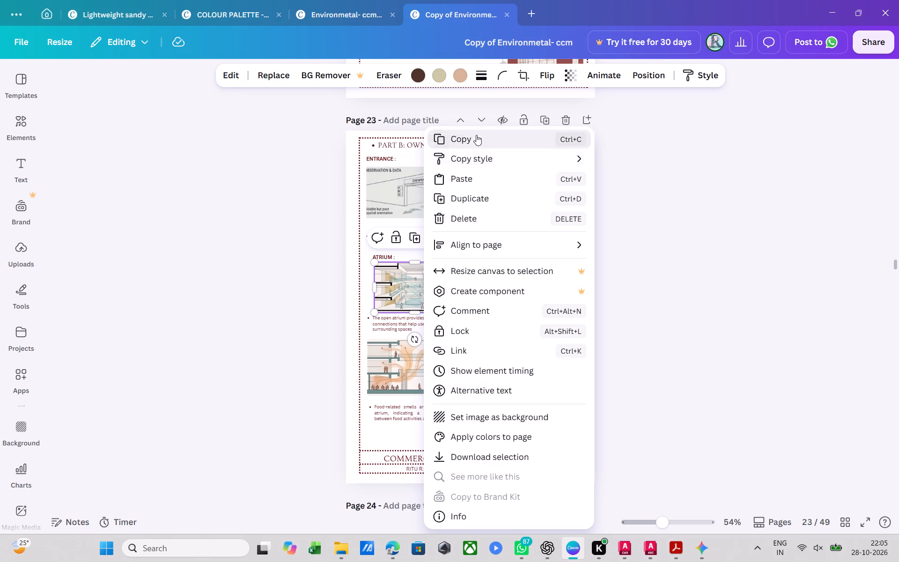
pyautogui.click(345, 14)
pyautogui.click(550, 320)
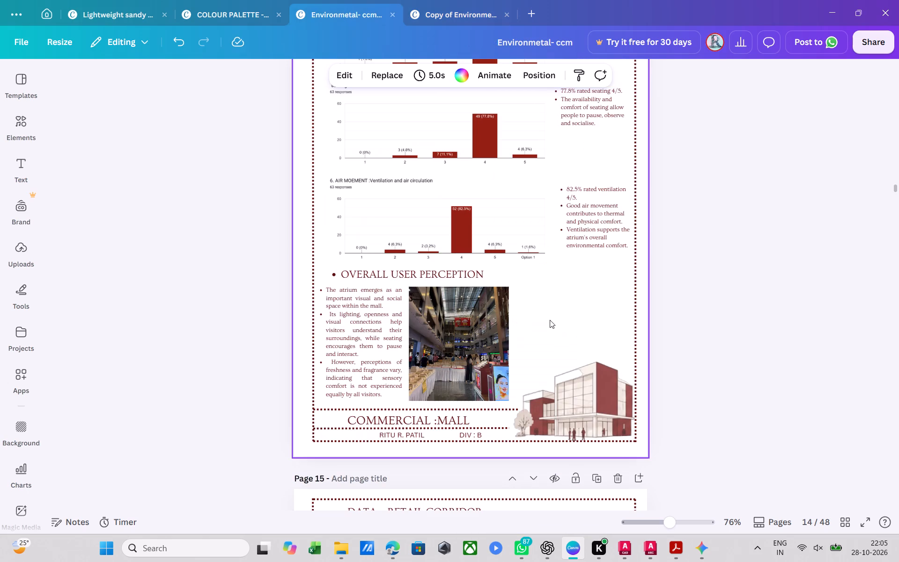
pyautogui.hotkey('ctrl', 'v')
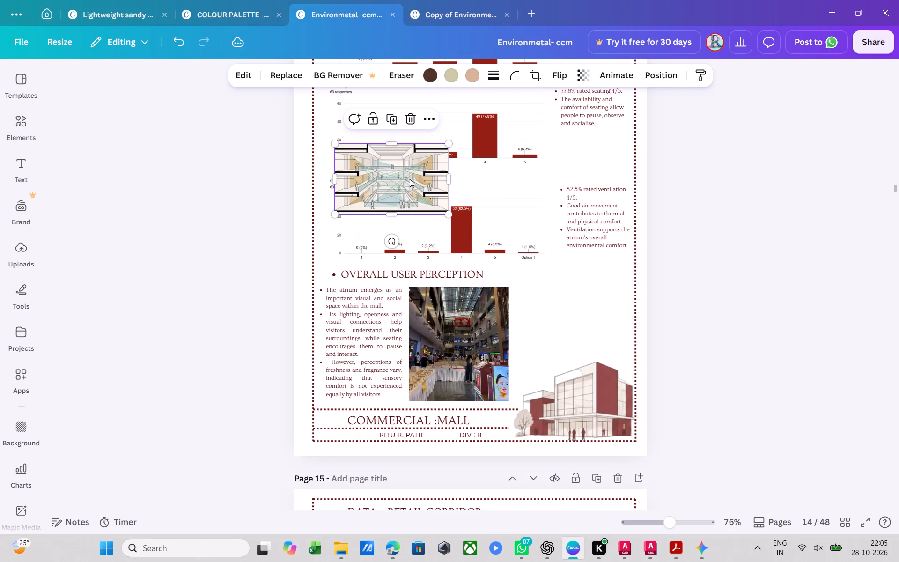
pyautogui.moveTo(410, 179); pyautogui.dragTo(593, 319)
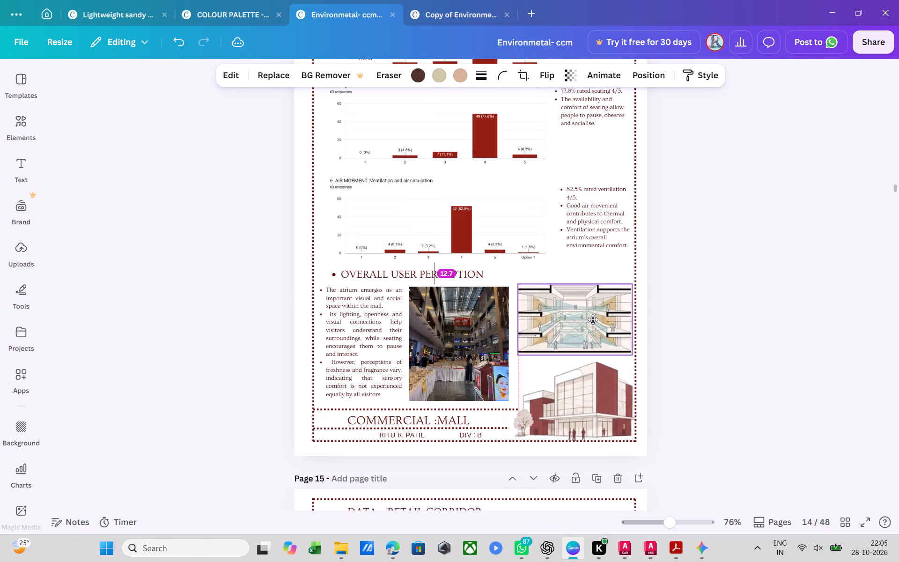
pyautogui.moveTo(593, 319); pyautogui.dragTo(593, 325)
pyautogui.click(758, 303)
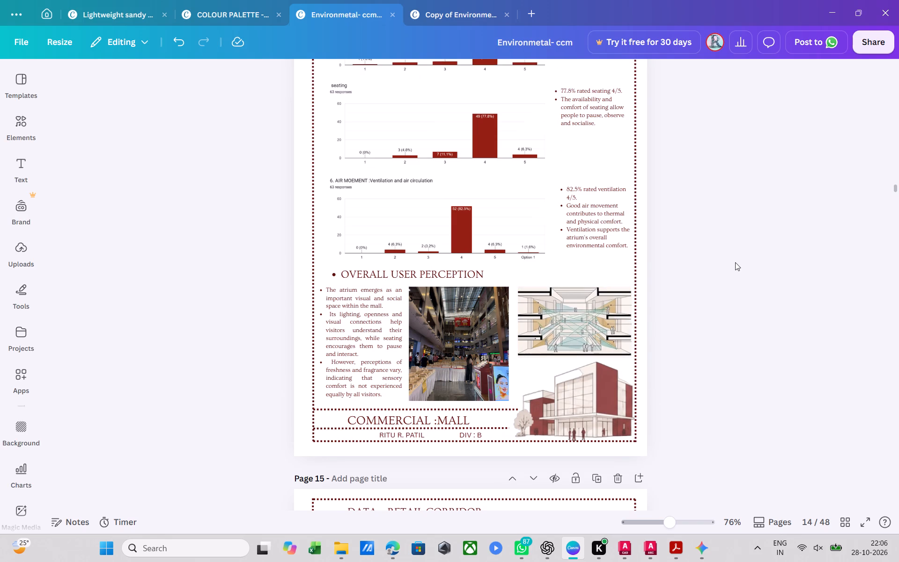
# Move the thermal temperature chart on page 17 up, directly beneath the DATA : RETAIL CORRIDOR heading.
pyautogui.scroll(-18, 735, 262)
pyautogui.scroll(-3, 732, 260)
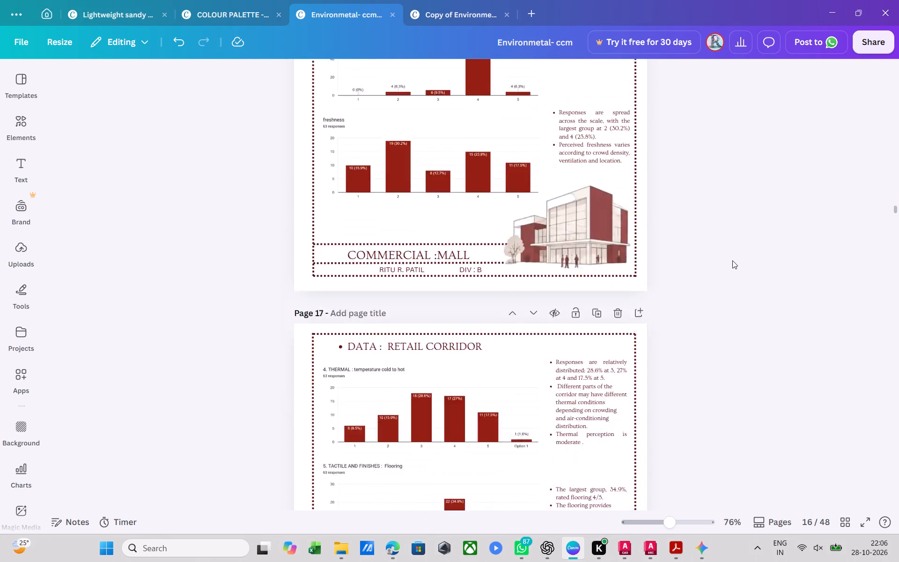
pyautogui.scroll(-8, 732, 260)
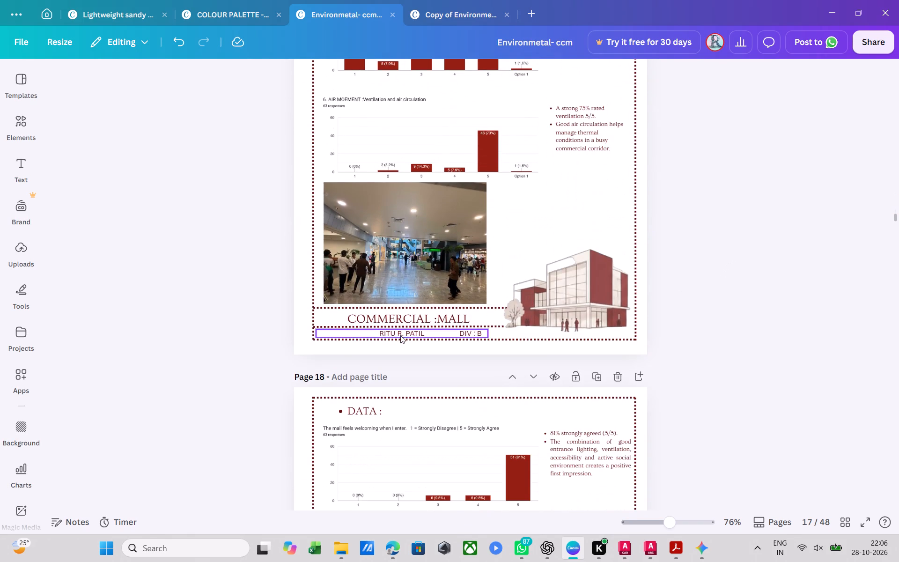
pyautogui.scroll(3, 508, 239)
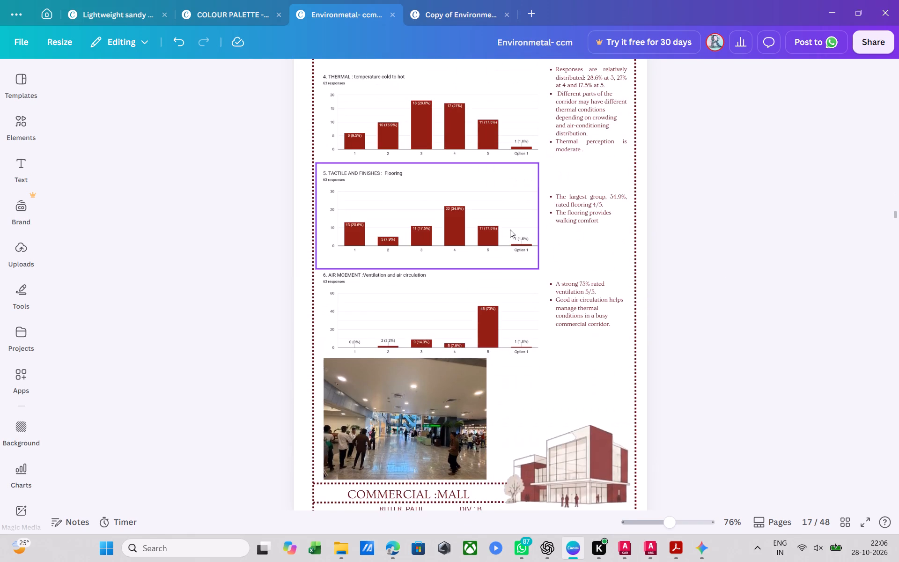
pyautogui.keyDown('ctrl'); pyautogui.scroll(-2, 507, 229); pyautogui.keyUp('ctrl')
pyautogui.scroll(1, 447, 119)
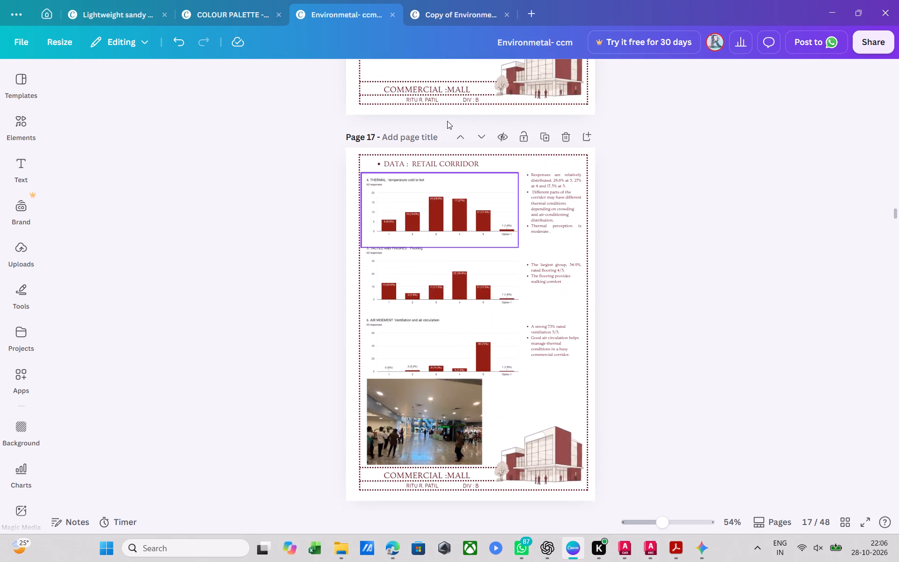
pyautogui.click(457, 203)
pyautogui.click(449, 207)
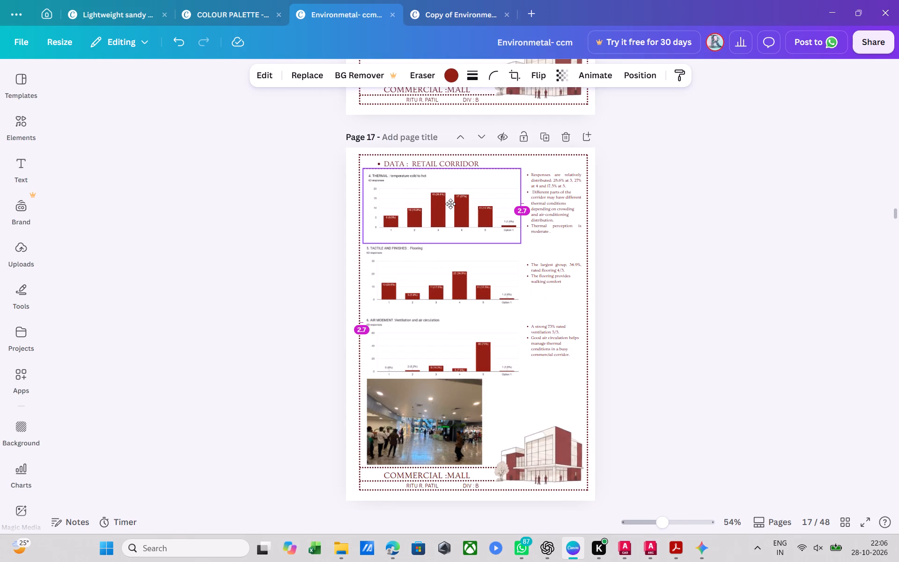
pyautogui.moveTo(440, 169); pyautogui.dragTo(442, 170)
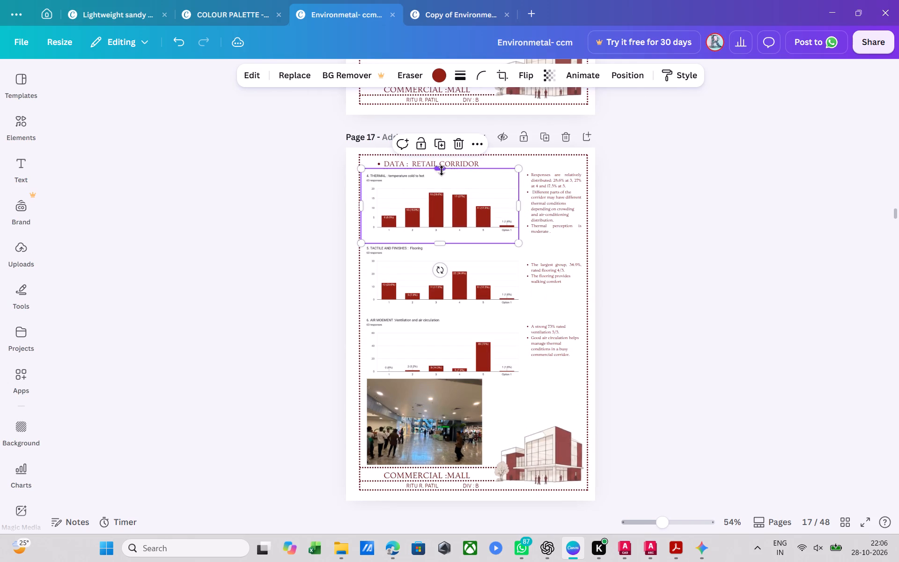
pyautogui.moveTo(442, 170); pyautogui.dragTo(443, 173)
pyautogui.moveTo(444, 197); pyautogui.dragTo(446, 192)
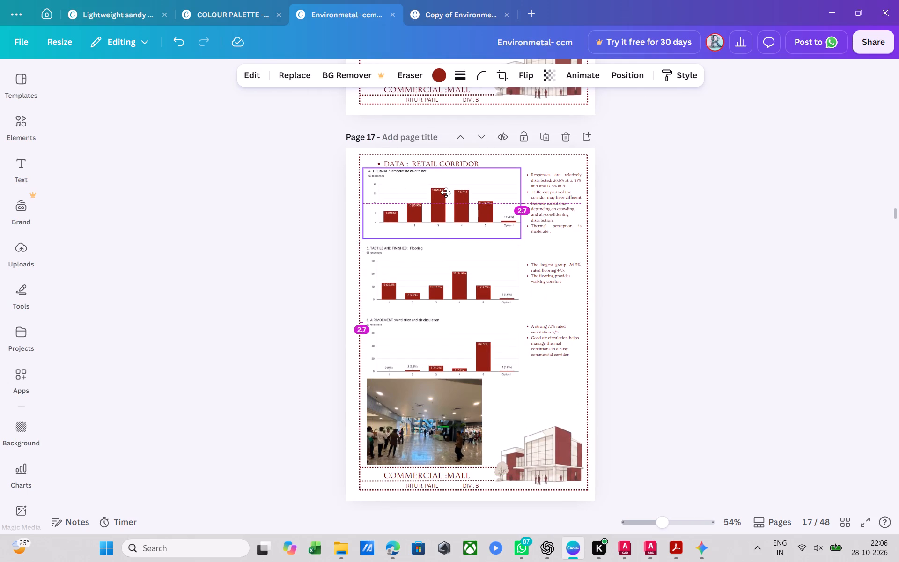
pyautogui.moveTo(446, 192); pyautogui.dragTo(445, 192)
# Move the flooring and air-movement charts on page 17 up to tighten the gaps between the three charts.
pyautogui.keyDown('ctrl'); pyautogui.scroll(2, 420, 214); pyautogui.keyUp('ctrl')
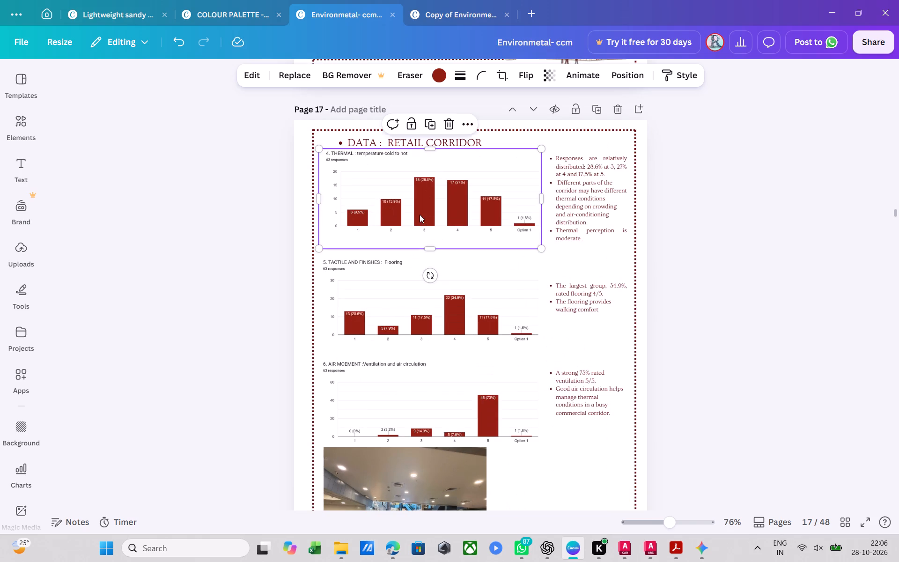
pyautogui.moveTo(394, 314); pyautogui.dragTo(397, 302)
pyautogui.click(369, 376)
pyautogui.moveTo(391, 385); pyautogui.dragTo(391, 381)
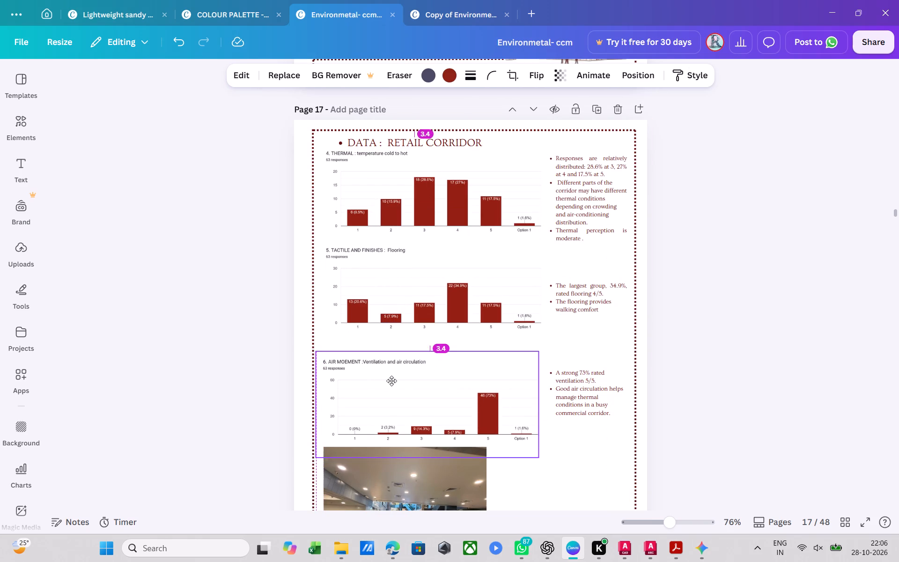
pyautogui.moveTo(391, 381); pyautogui.dragTo(393, 365)
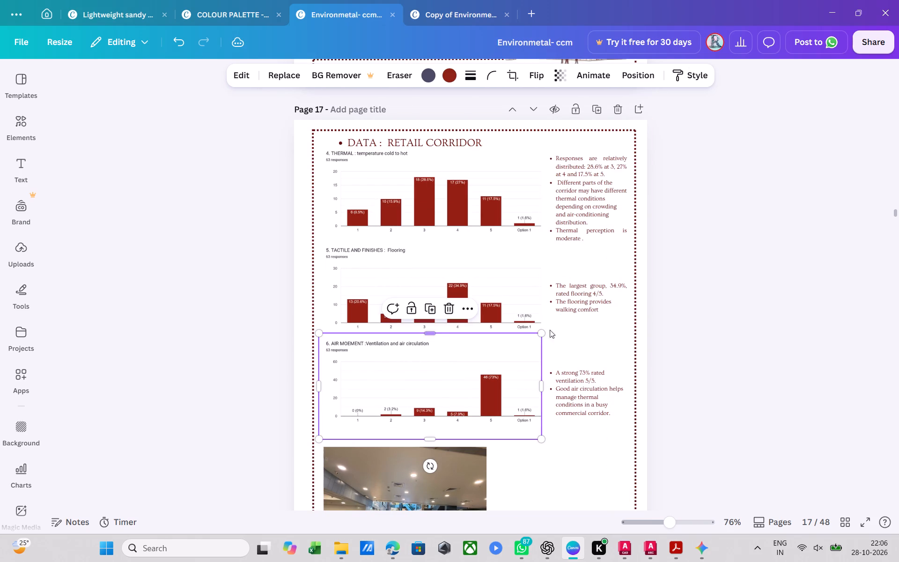
pyautogui.click(667, 348)
# Trim the blank strip off the bottom edge of the air-movement chart.
pyautogui.click(448, 390)
pyautogui.moveTo(431, 436); pyautogui.dragTo(431, 429)
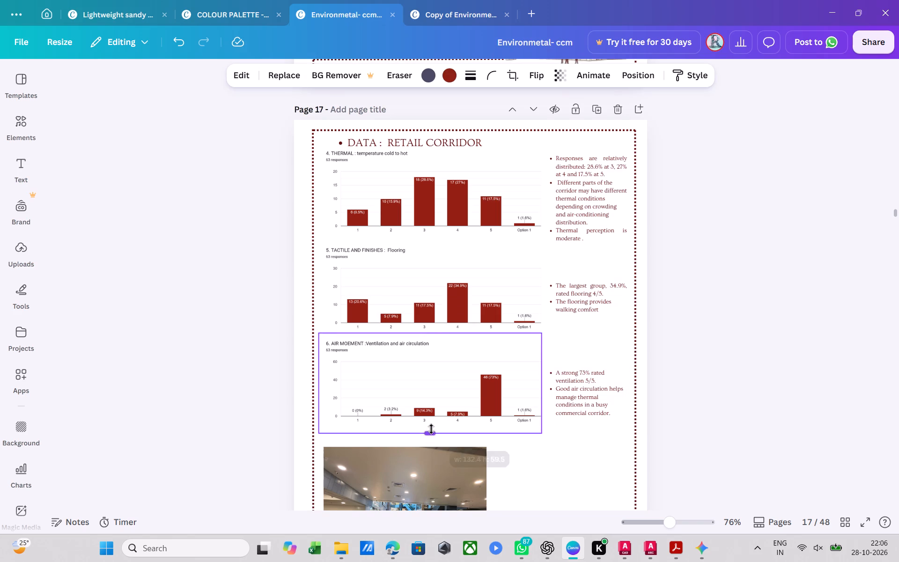
pyautogui.moveTo(431, 429); pyautogui.dragTo(431, 425)
pyautogui.click(684, 334)
# Move the flooring bullets and the ventilation bullets up to sit beside their charts.
pyautogui.moveTo(599, 301); pyautogui.dragTo(598, 295)
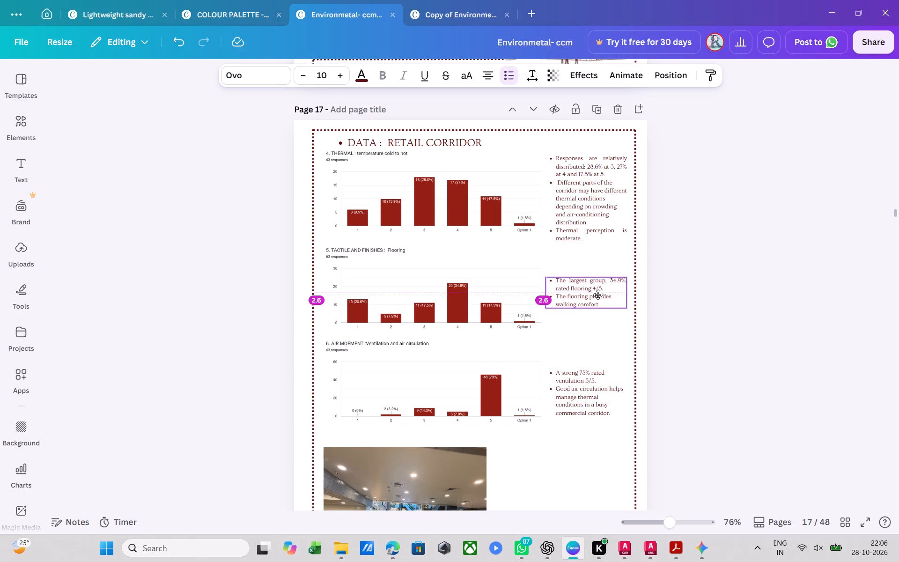
pyautogui.moveTo(598, 295); pyautogui.dragTo(598, 289)
pyautogui.moveTo(573, 395); pyautogui.dragTo(574, 384)
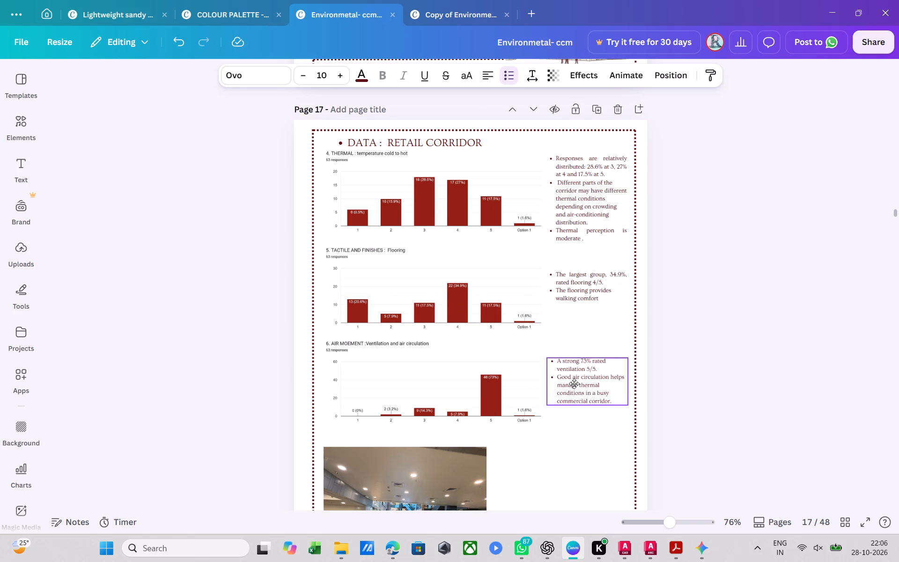
pyautogui.moveTo(574, 384); pyautogui.dragTo(577, 385)
pyautogui.click(703, 361)
# Duplicate the DATA : RETAIL CORRIDOR heading and place the copy between the air-movement chart and the corridor photo.
pyautogui.scroll(-1, 643, 253)
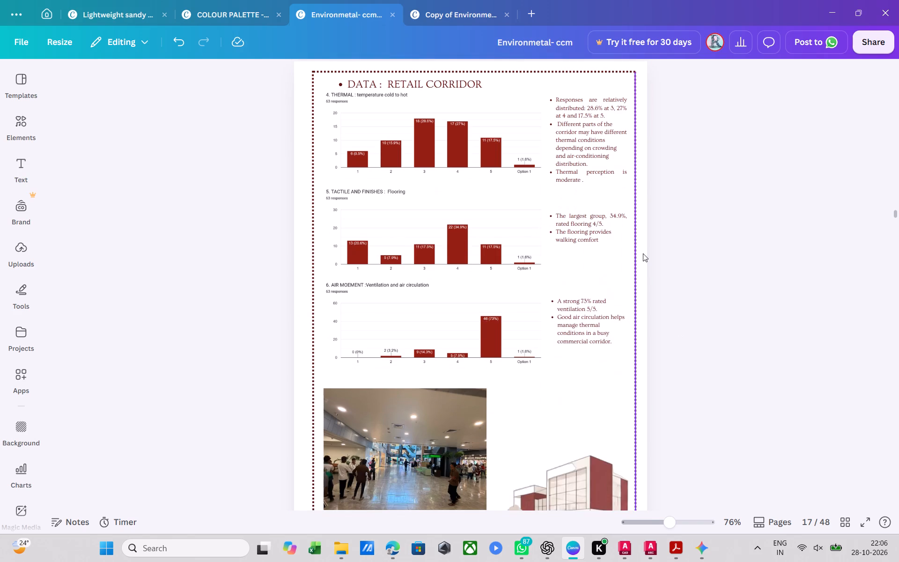
pyautogui.keyDown('ctrl'); pyautogui.scroll(-2, 643, 253); pyautogui.keyUp('ctrl')
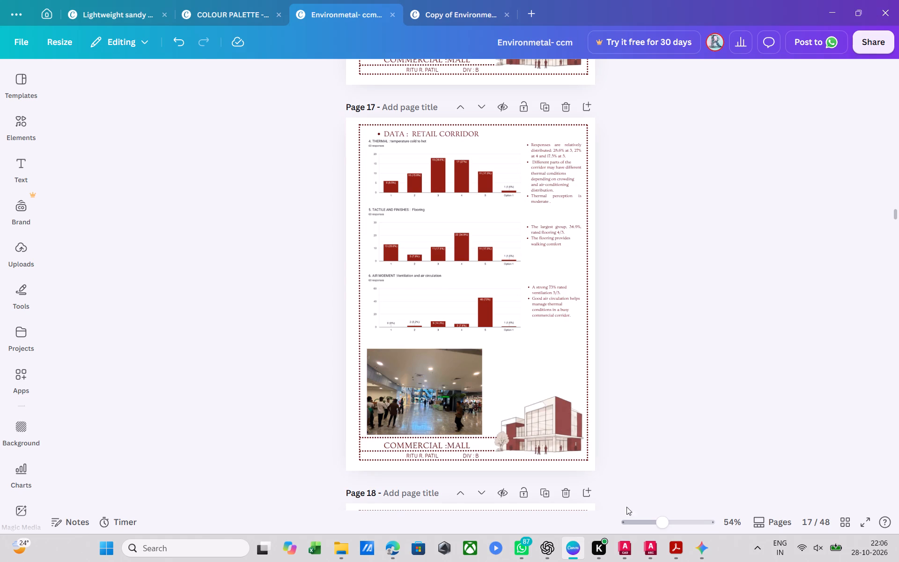
pyautogui.click(449, 132)
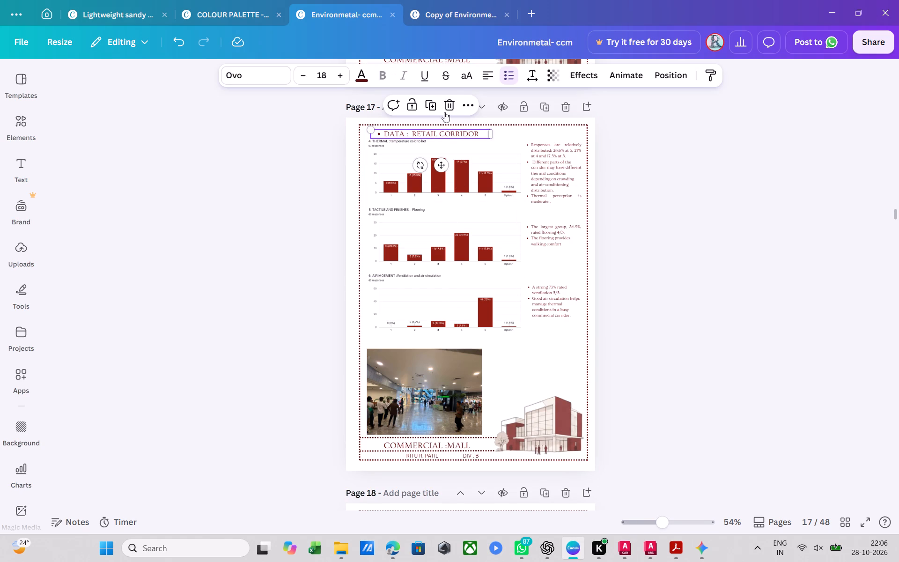
pyautogui.click(429, 105)
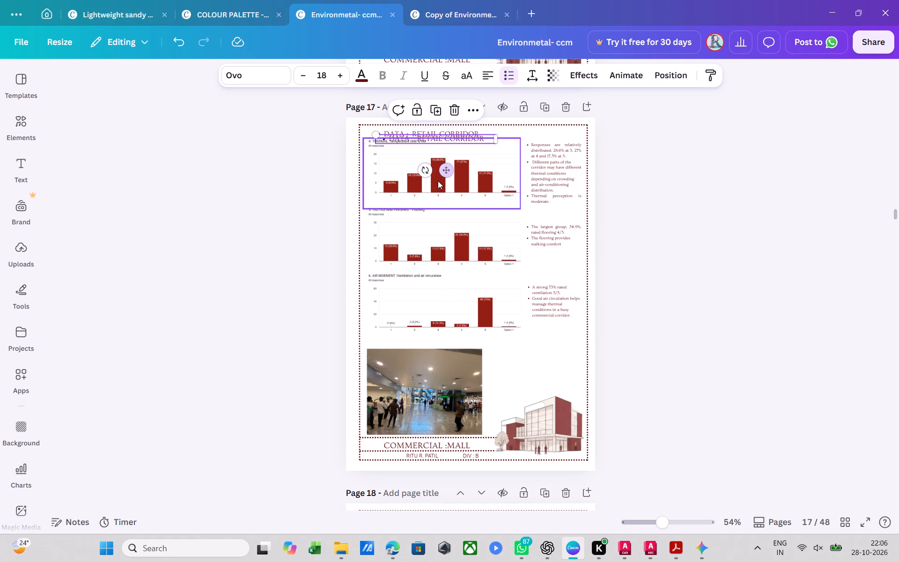
pyautogui.moveTo(448, 170); pyautogui.dragTo(439, 370)
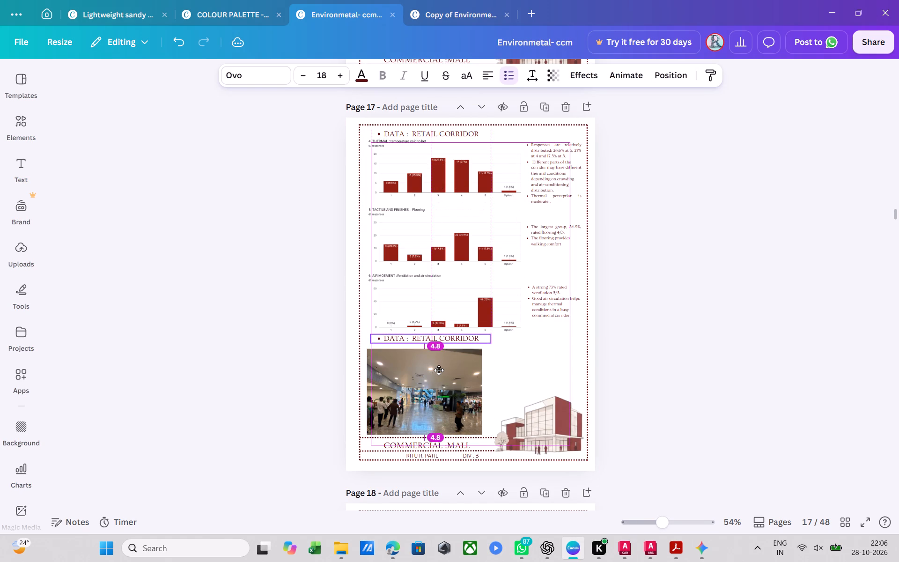
pyautogui.moveTo(439, 370); pyautogui.dragTo(443, 372)
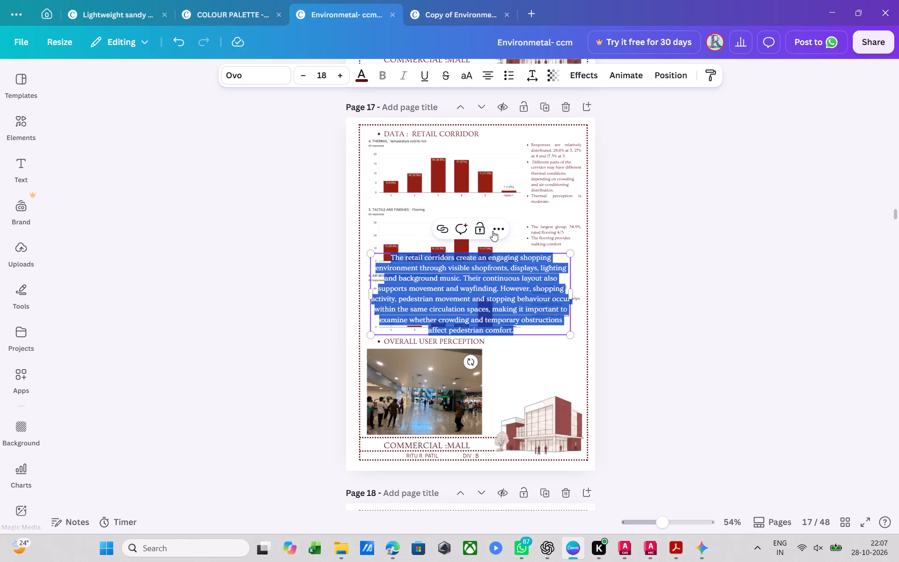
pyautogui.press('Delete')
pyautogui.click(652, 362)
# Duplicate the ventilation bullets, place the copy beside the corridor photo, and replace its text with the retail corridors paragraph.
pyautogui.click(555, 317)
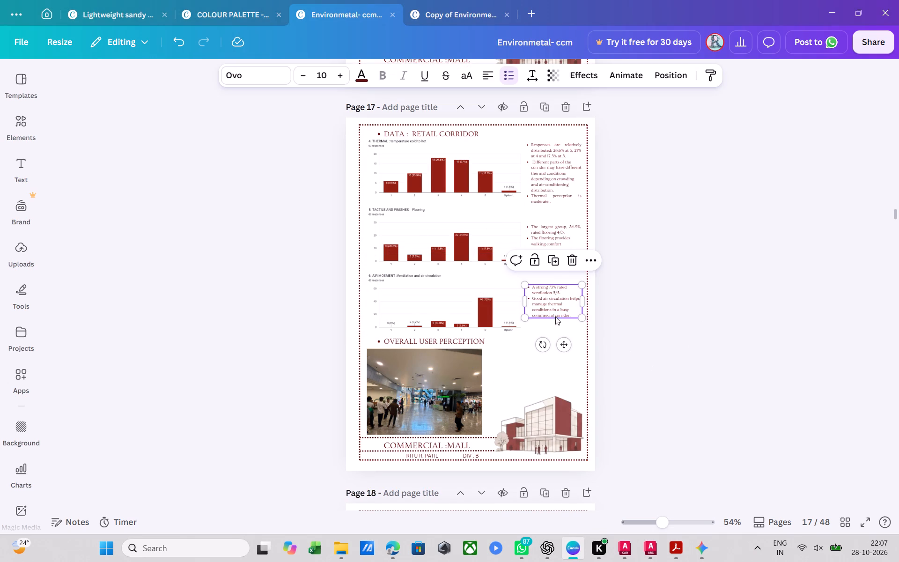
pyautogui.click(549, 256)
pyautogui.moveTo(573, 350); pyautogui.dragTo(539, 410)
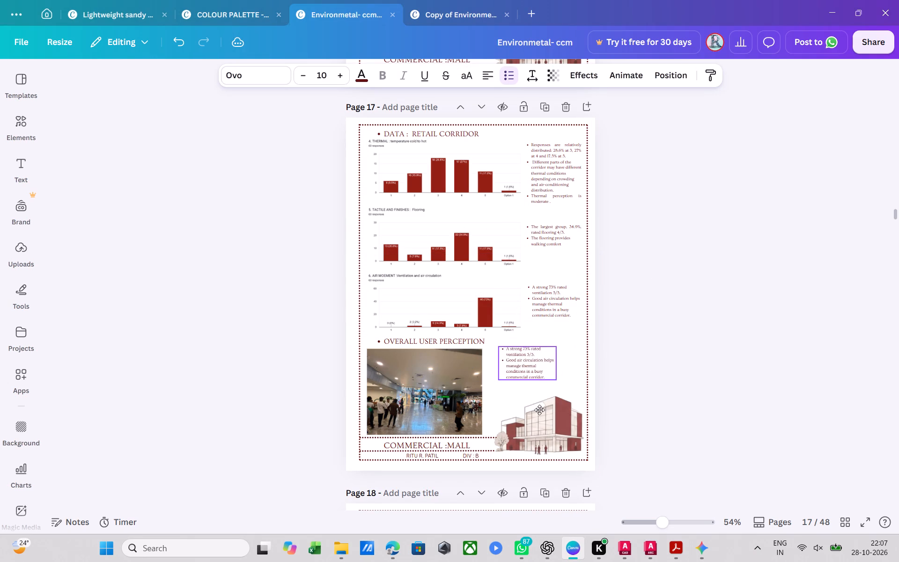
pyautogui.moveTo(539, 410); pyautogui.dragTo(532, 409)
pyautogui.click(517, 376)
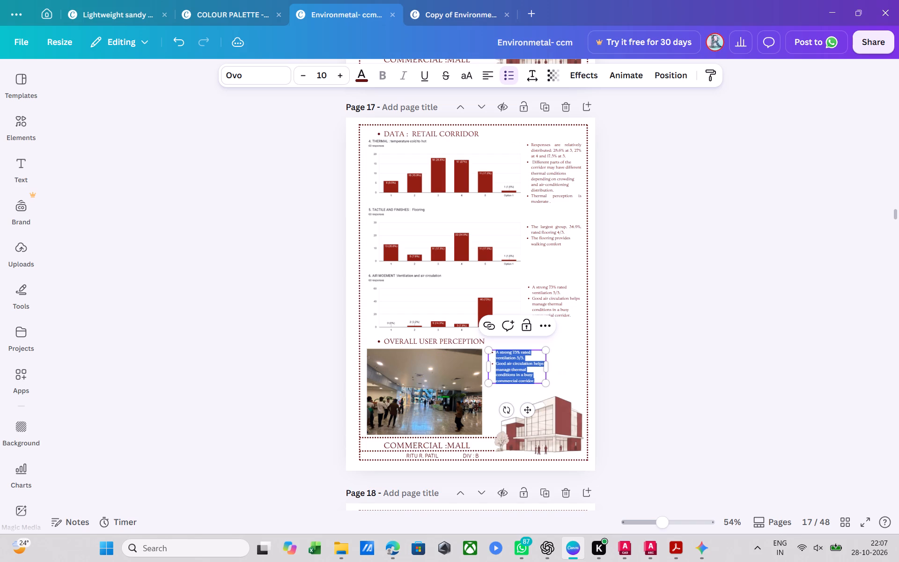
pyautogui.hotkey('ctrl', 'v')
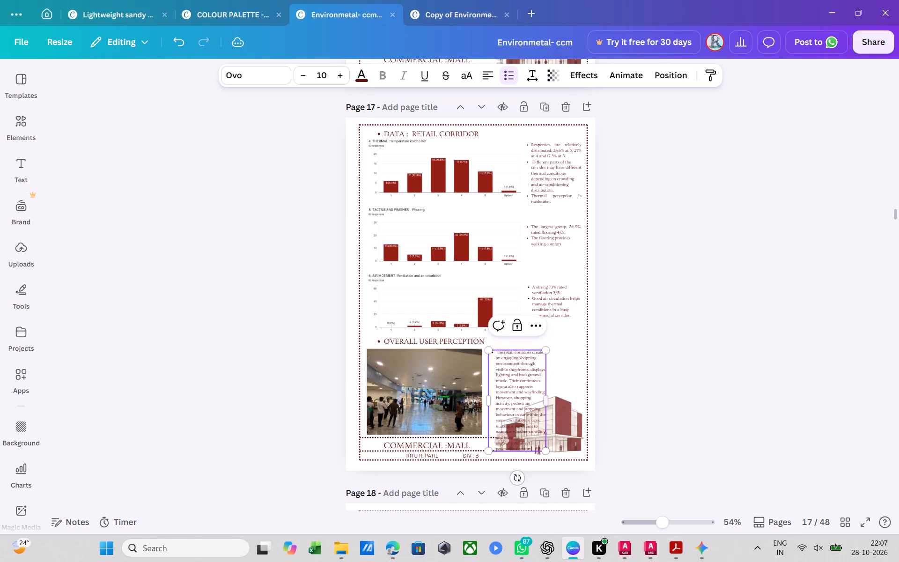
pyautogui.moveTo(529, 391); pyautogui.dragTo(526, 362)
pyautogui.click(630, 355)
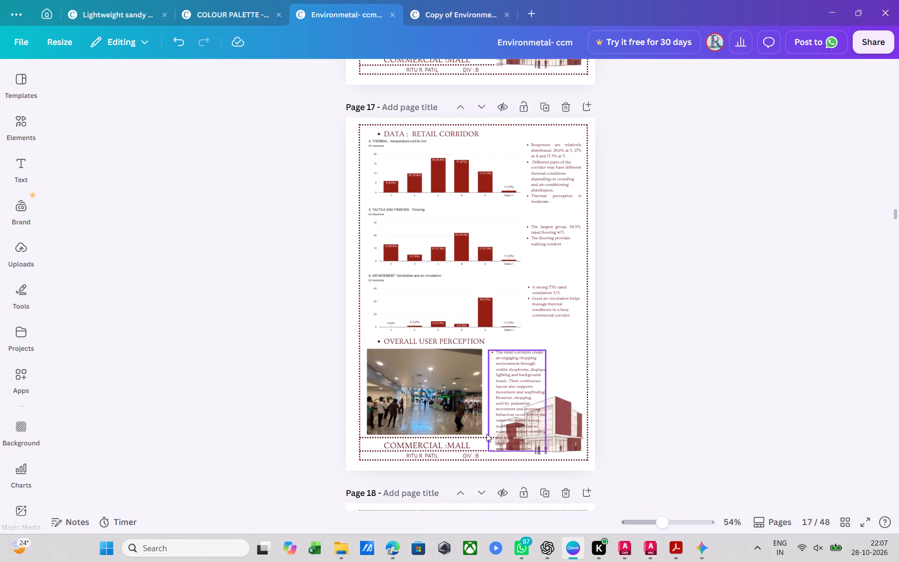
# Shrink the corridor photo on page 17, move it down to the title block, and place the slightly widened retail corridors paragraph beside it.
pyautogui.keyDown('ctrl'); pyautogui.scroll(4, 484, 437); pyautogui.keyUp('ctrl')
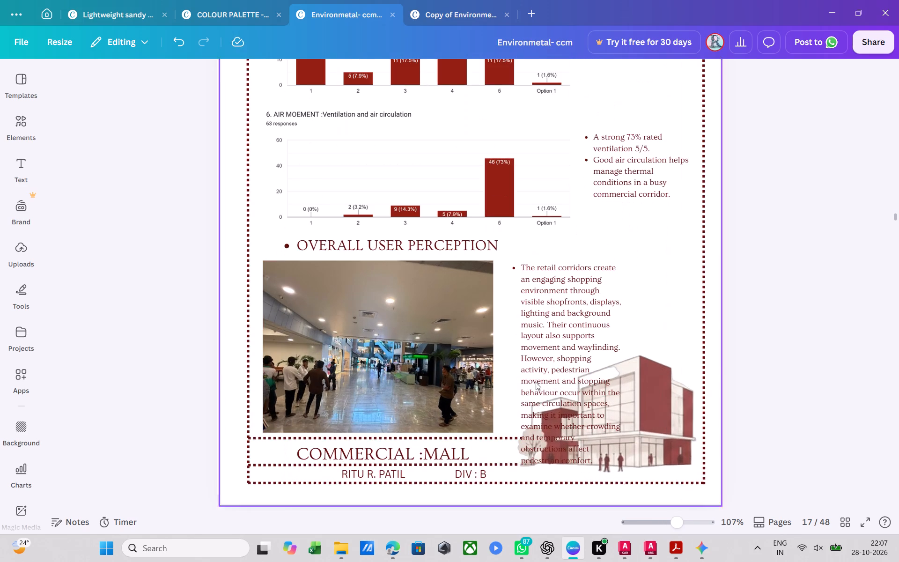
pyautogui.moveTo(543, 330); pyautogui.dragTo(553, 298)
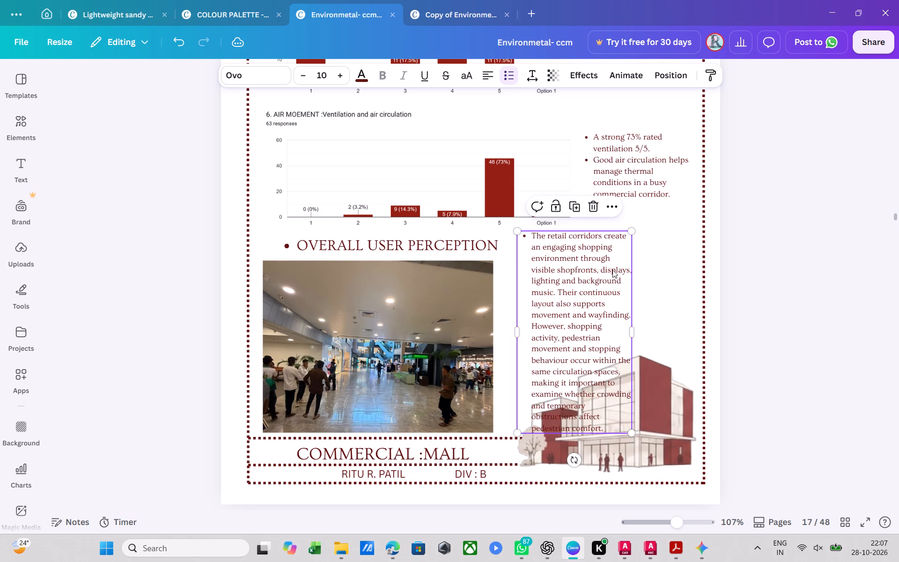
pyautogui.moveTo(633, 337); pyautogui.dragTo(649, 336)
pyautogui.click(391, 365)
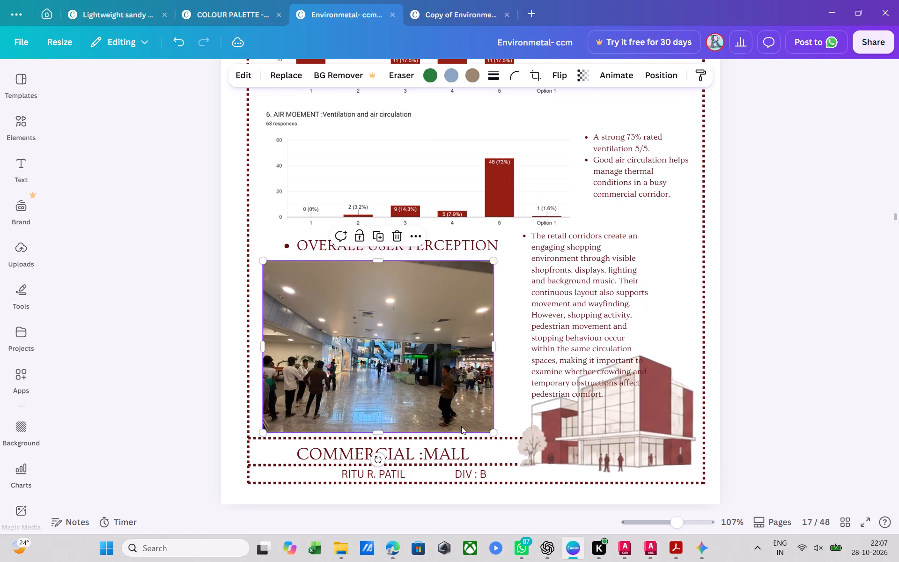
pyautogui.moveTo(494, 436); pyautogui.dragTo(414, 372)
pyautogui.moveTo(374, 311); pyautogui.dragTo(365, 373)
pyautogui.moveTo(595, 315); pyautogui.dragTo(501, 345)
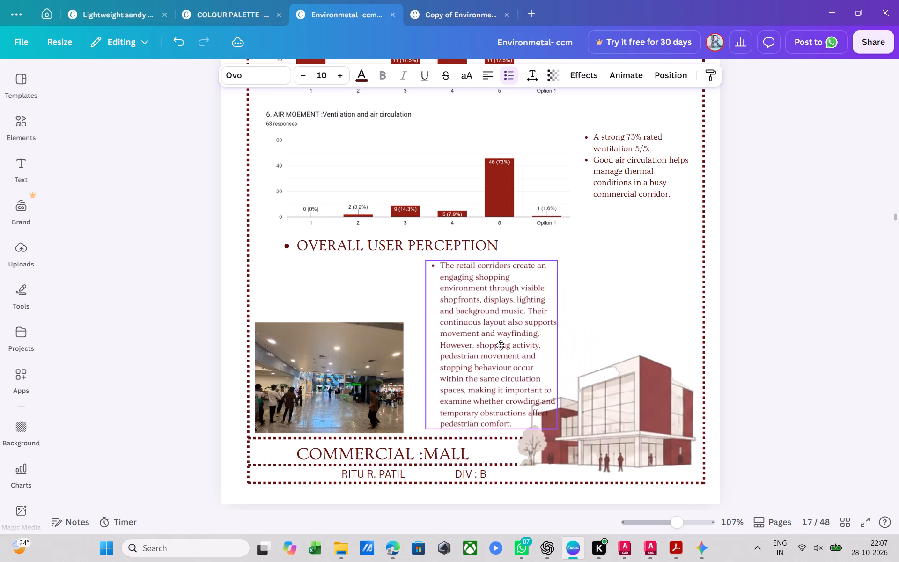
pyautogui.moveTo(501, 345); pyautogui.dragTo(492, 345)
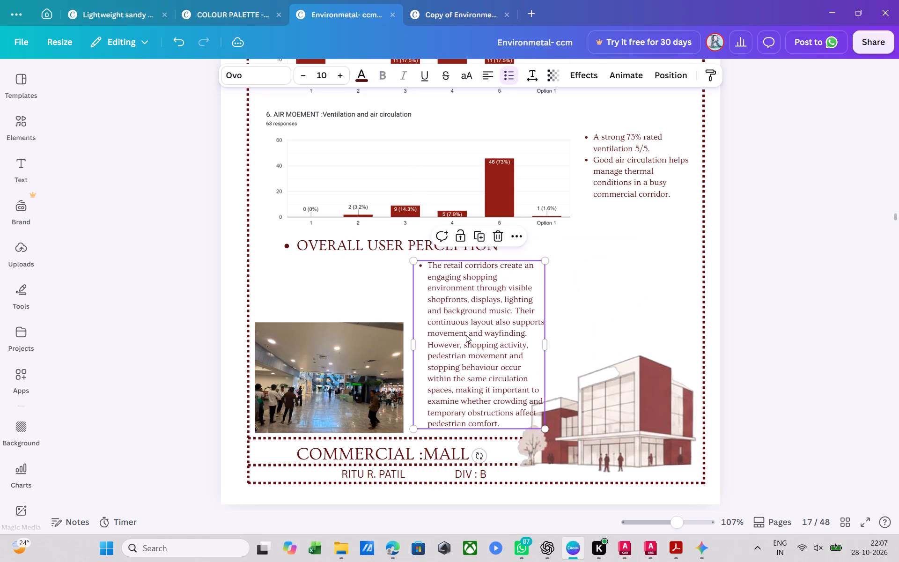
# Split the retail corridors paragraph into three bullets, starting new ones at "Their continuous layout" and "However, shopping activity".
pyautogui.click(520, 310)
pyautogui.click(516, 309)
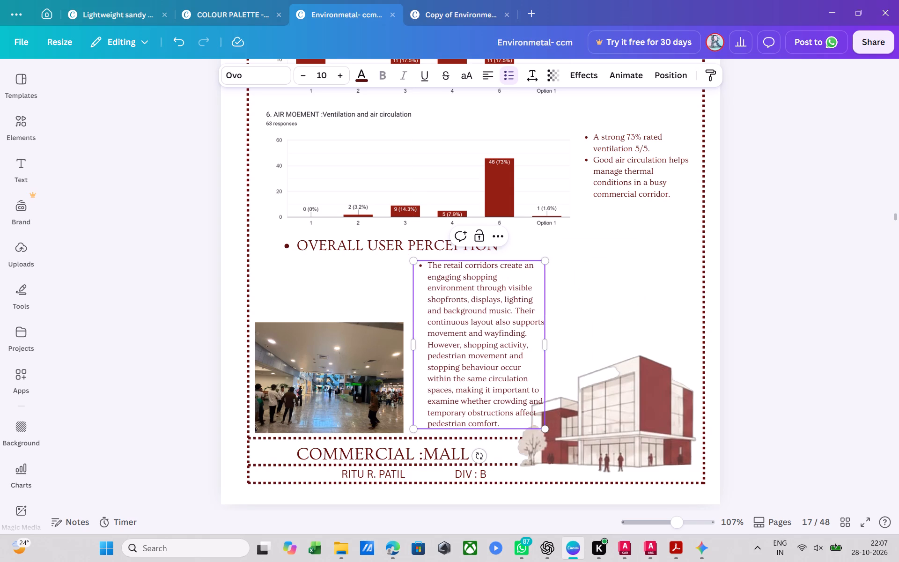
pyautogui.press('Return')
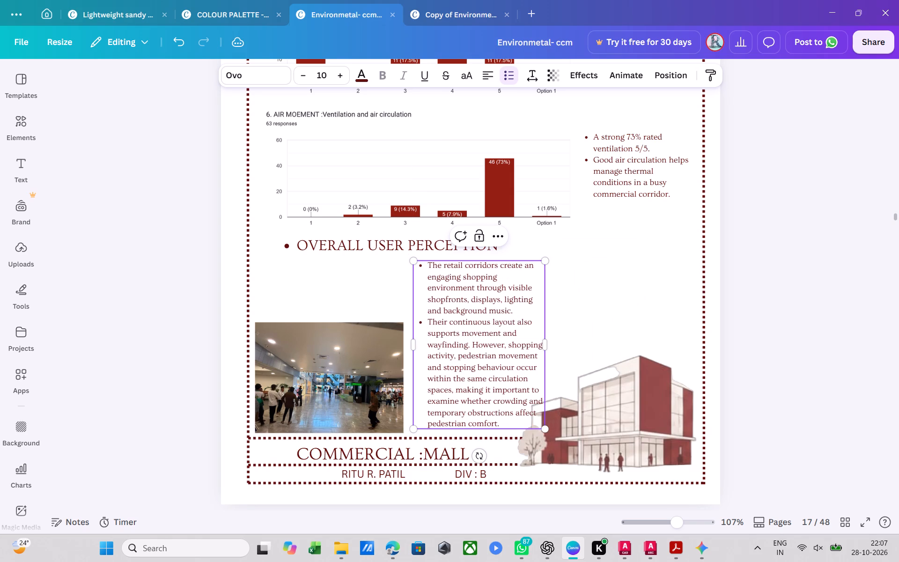
pyautogui.click(472, 343)
pyautogui.press('Return')
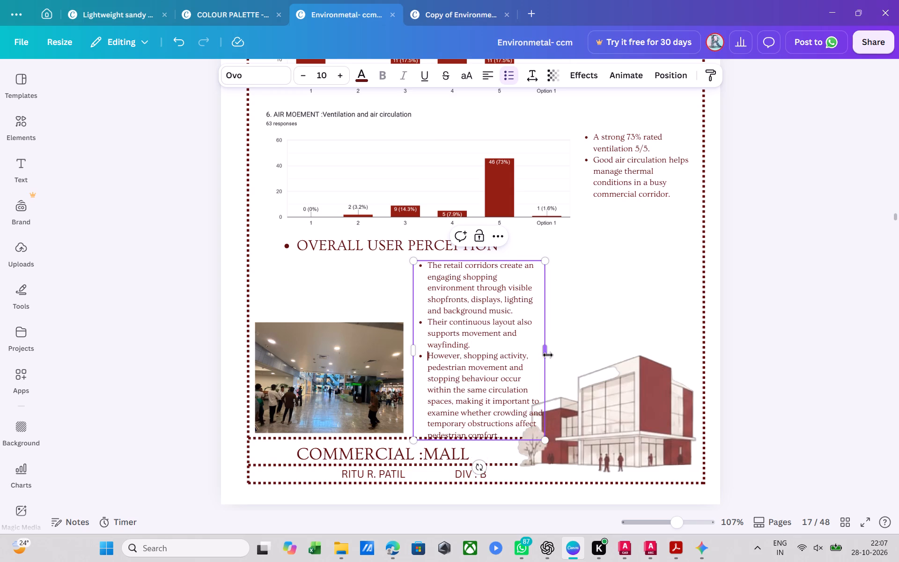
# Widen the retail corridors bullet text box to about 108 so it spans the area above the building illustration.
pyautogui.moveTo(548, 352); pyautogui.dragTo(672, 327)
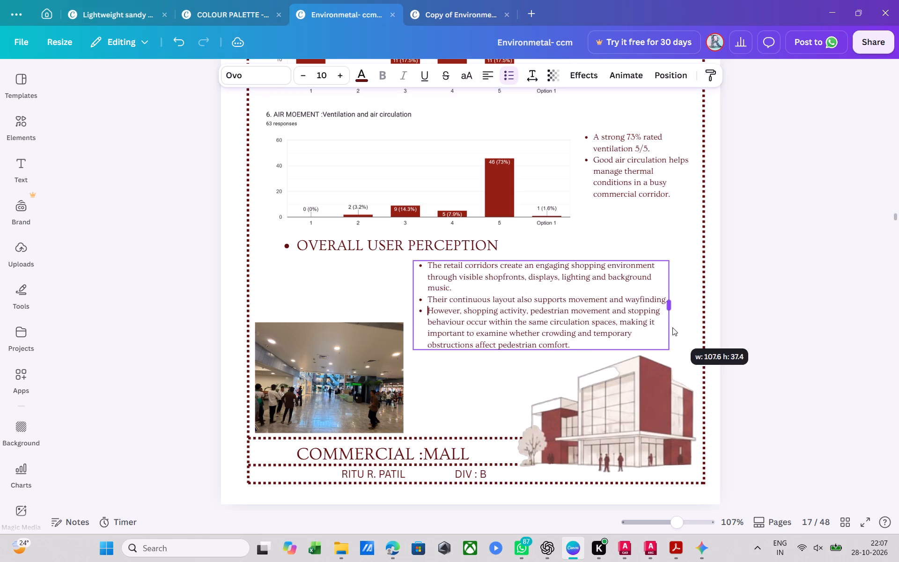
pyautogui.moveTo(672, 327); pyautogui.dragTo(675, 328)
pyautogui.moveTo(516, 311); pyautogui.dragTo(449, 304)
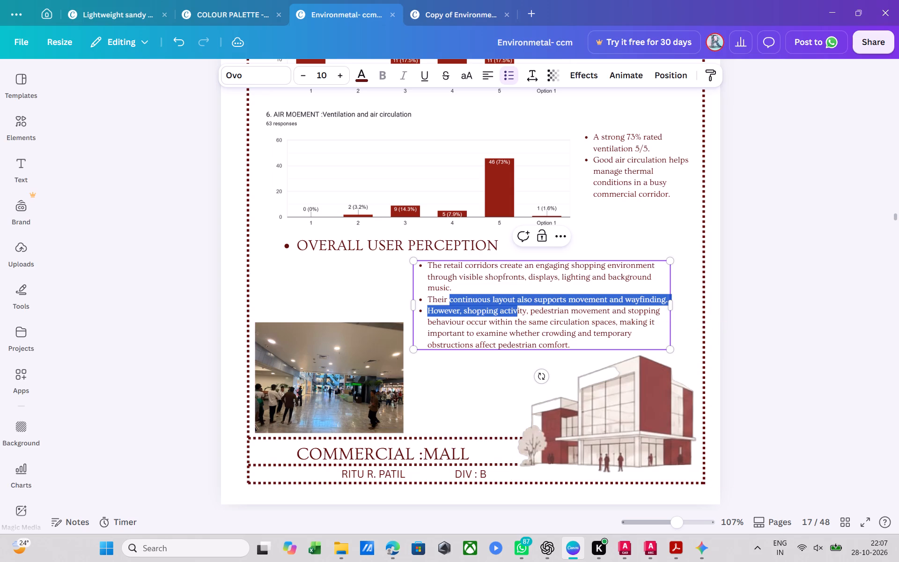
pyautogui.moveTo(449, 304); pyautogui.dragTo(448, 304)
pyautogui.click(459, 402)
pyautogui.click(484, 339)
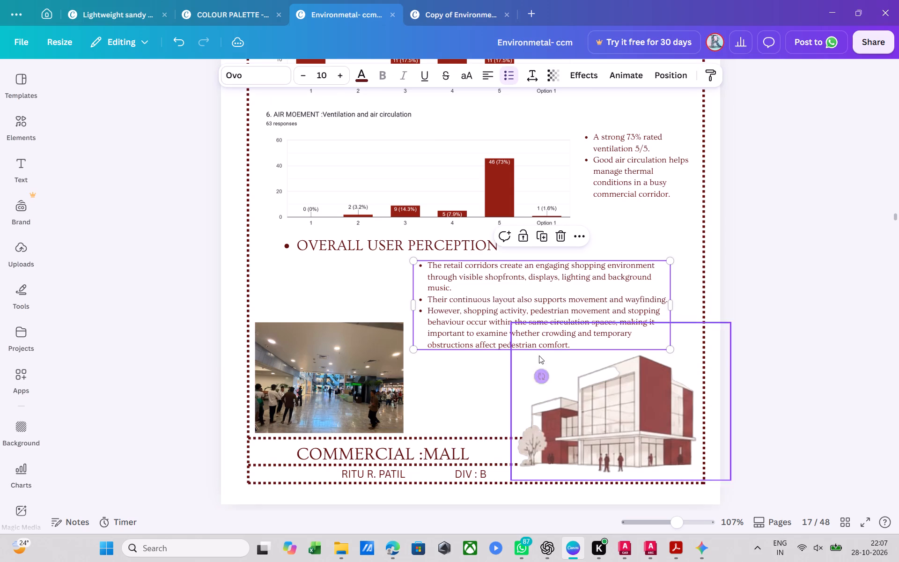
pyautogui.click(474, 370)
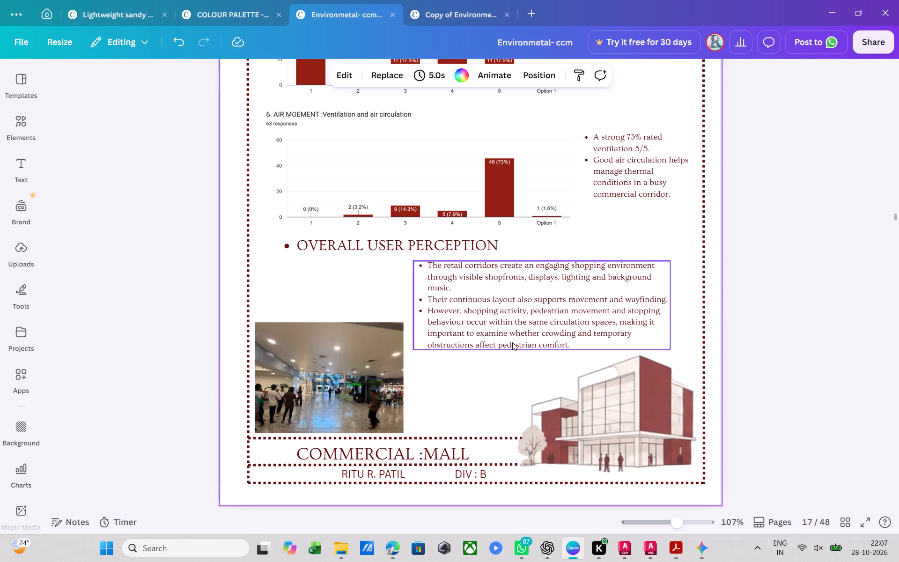
# Copy the corridor and shops section sketch from page 24 of Copy of Environmetal- ccm and return to the Environmetal- ccm design.
pyautogui.keyDown('ctrl'); pyautogui.scroll(-2, 512, 342); pyautogui.keyUp('ctrl')
pyautogui.click(443, 21)
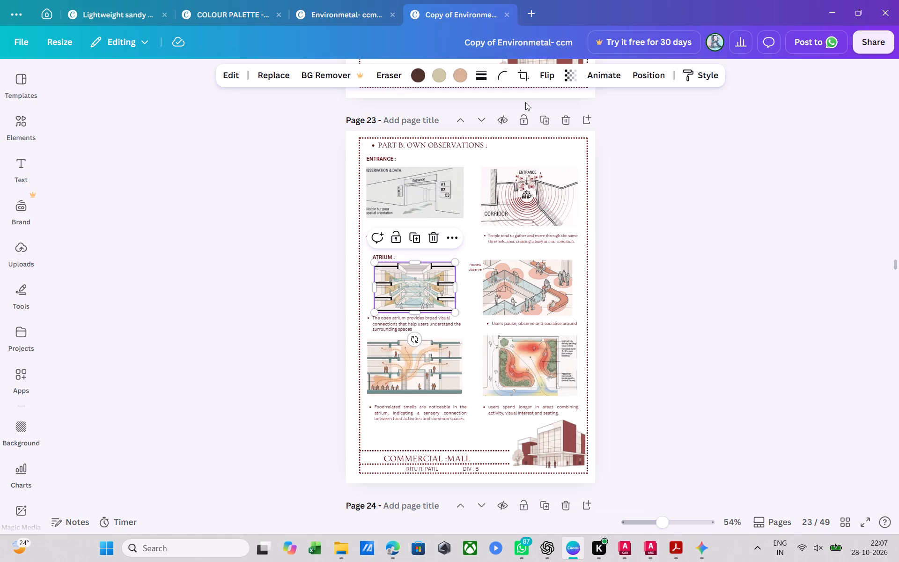
pyautogui.click(654, 282)
pyautogui.scroll(-5, 517, 245)
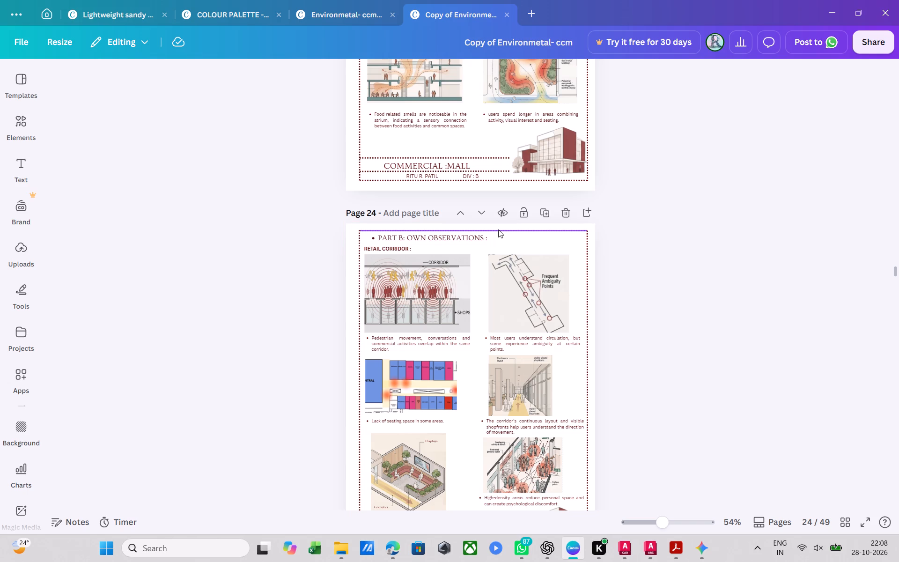
pyautogui.click(437, 290)
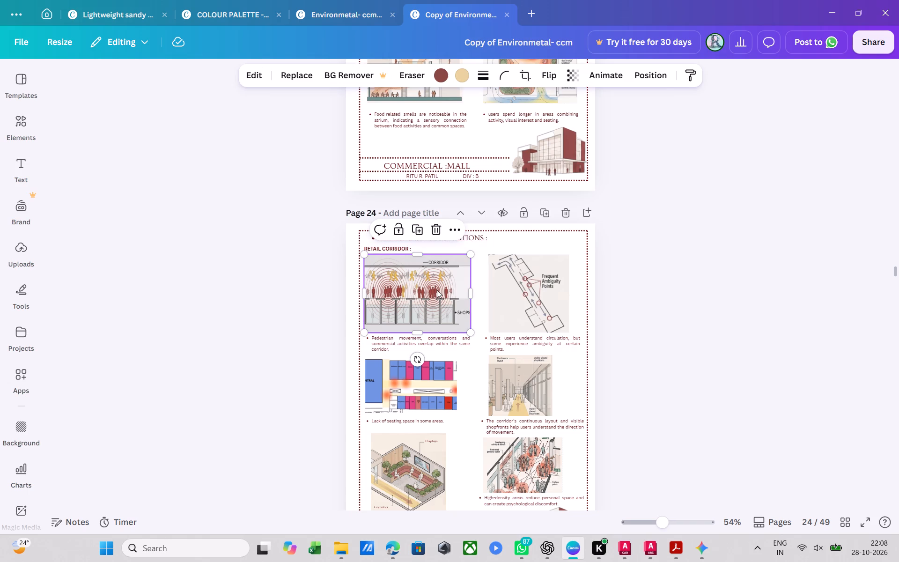
pyautogui.hotkey('ctrl', 'c')
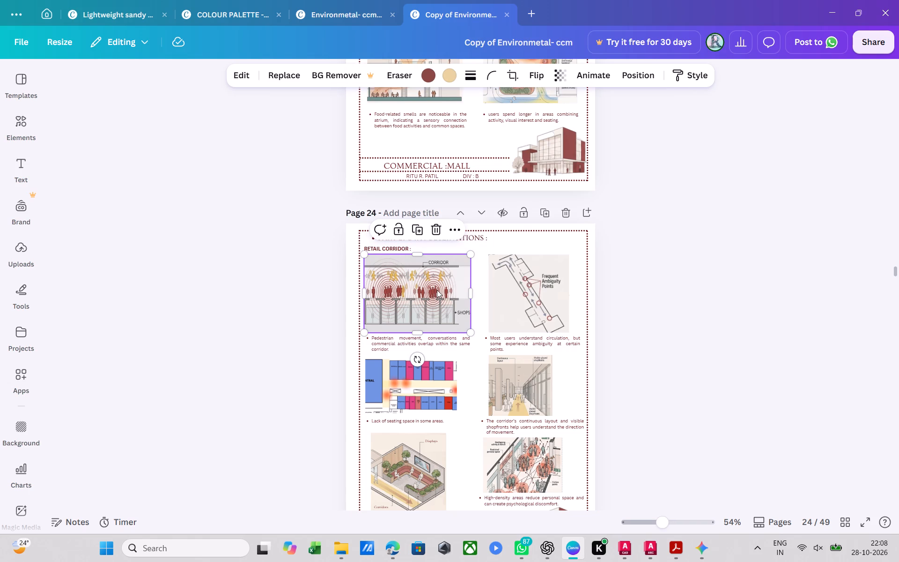
pyautogui.click(321, 7)
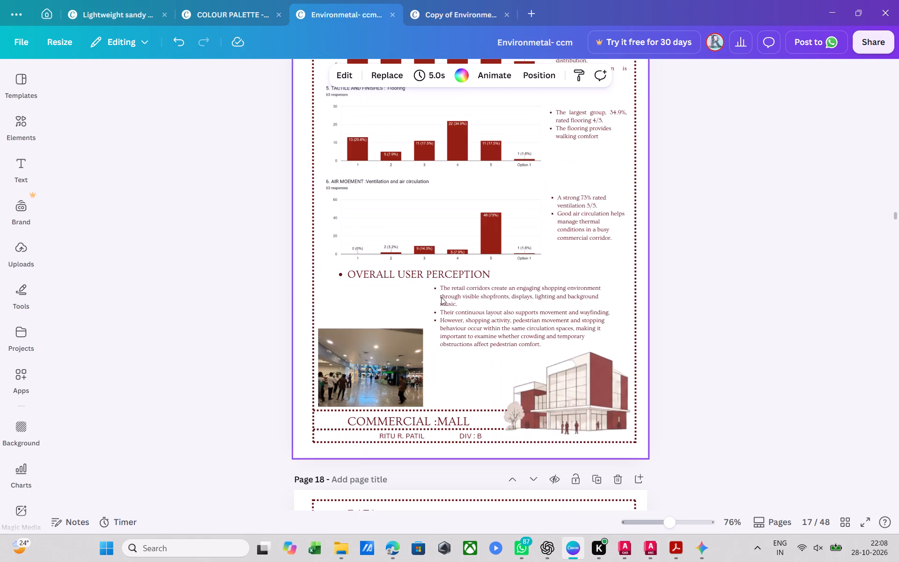
# Narrow the retail corridors bullet text box into a column and place it directly beside the corridor photo.
pyautogui.click(453, 368)
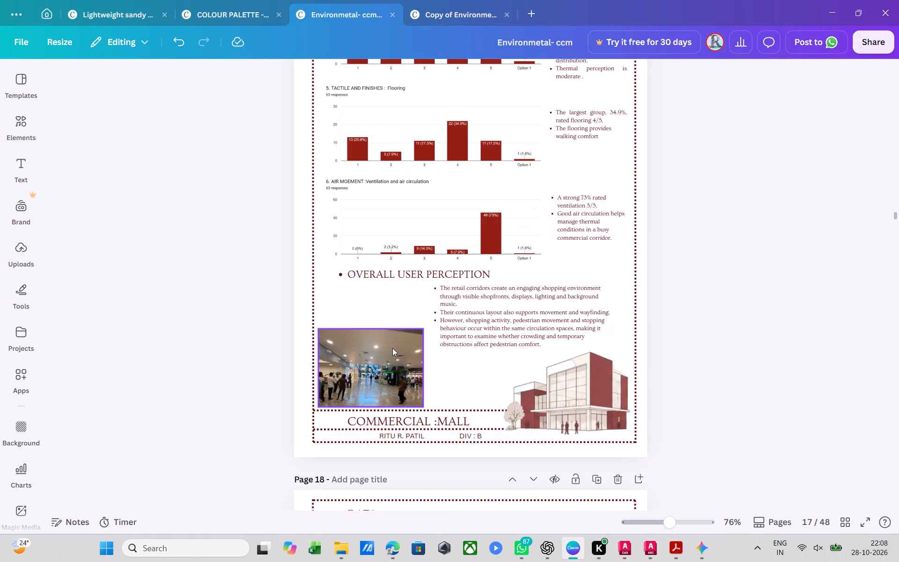
pyautogui.click(501, 324)
pyautogui.moveTo(614, 314); pyautogui.dragTo(594, 316)
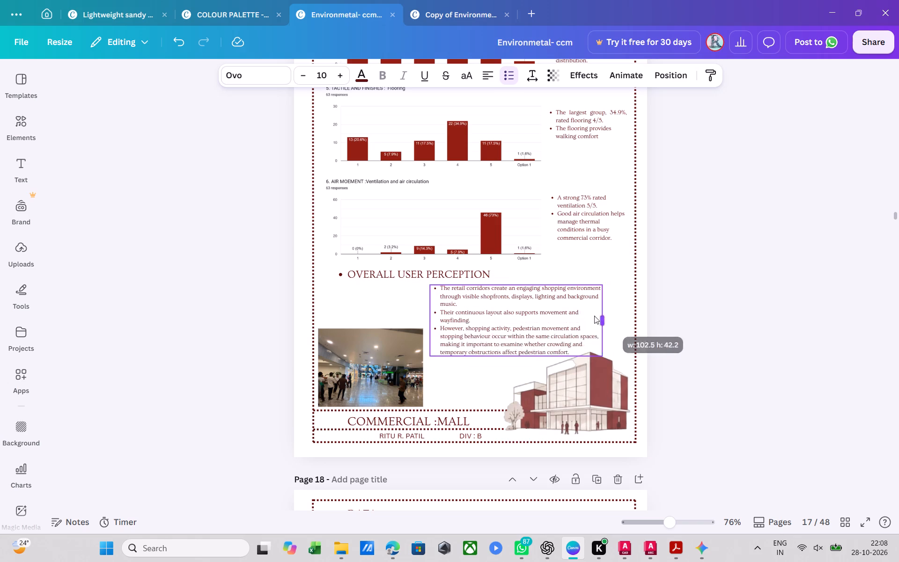
pyautogui.moveTo(594, 316); pyautogui.dragTo(527, 327)
pyautogui.moveTo(464, 347); pyautogui.dragTo(463, 347)
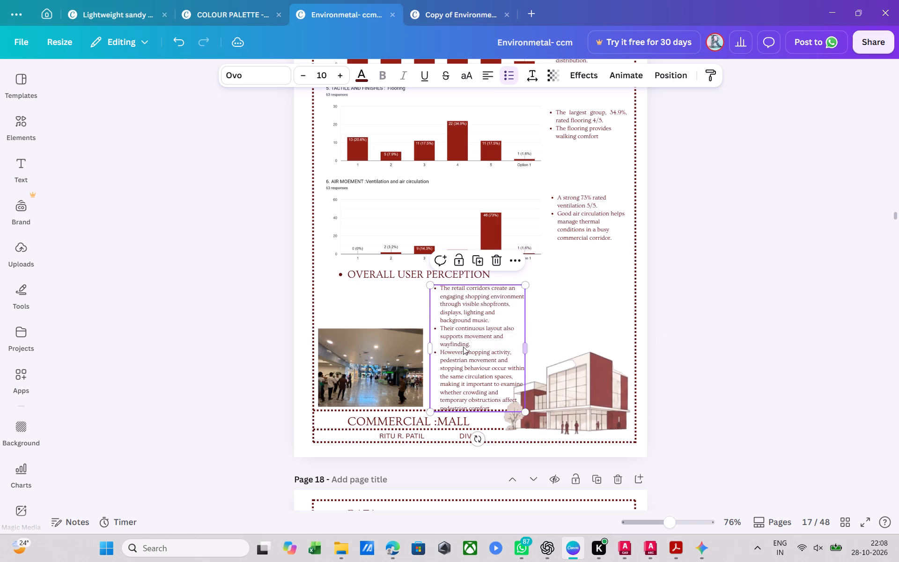
pyautogui.moveTo(463, 347); pyautogui.dragTo(458, 343)
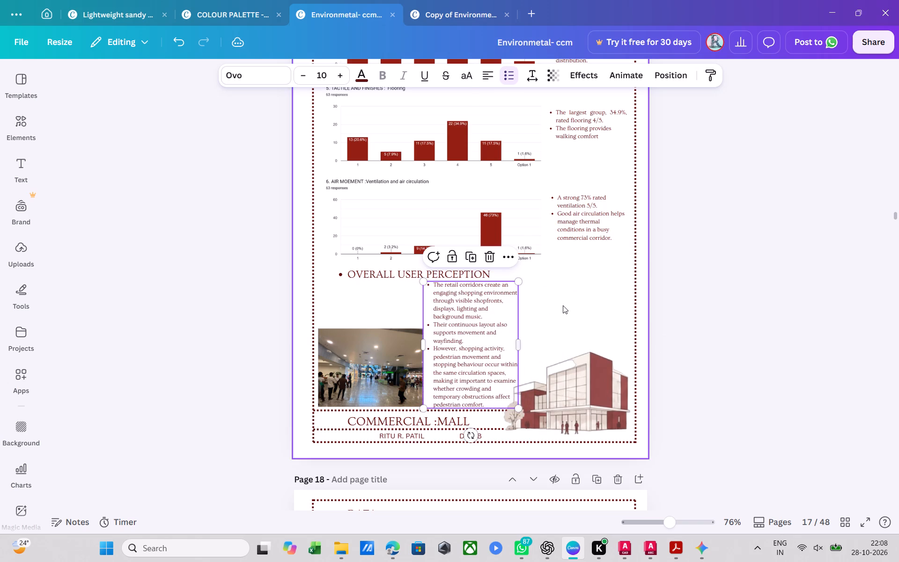
# Paste the corridor section sketch on page 17, move the bullets over the photo, and shrink the sketch above the building illustration.
pyautogui.hotkey('ctrl', 'v')
pyautogui.moveTo(414, 97); pyautogui.dragTo(570, 330)
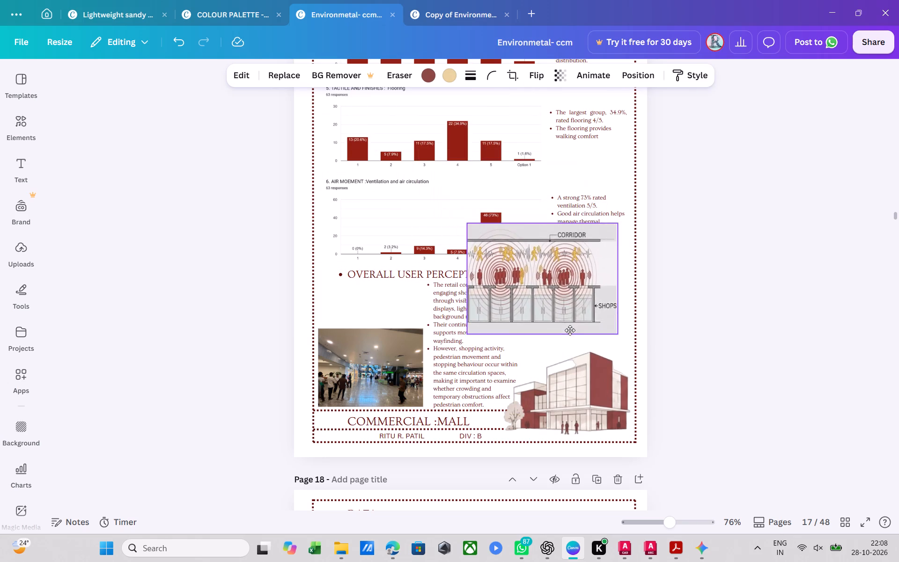
pyautogui.moveTo(570, 330); pyautogui.dragTo(585, 349)
pyautogui.moveTo(456, 357); pyautogui.dragTo(363, 327)
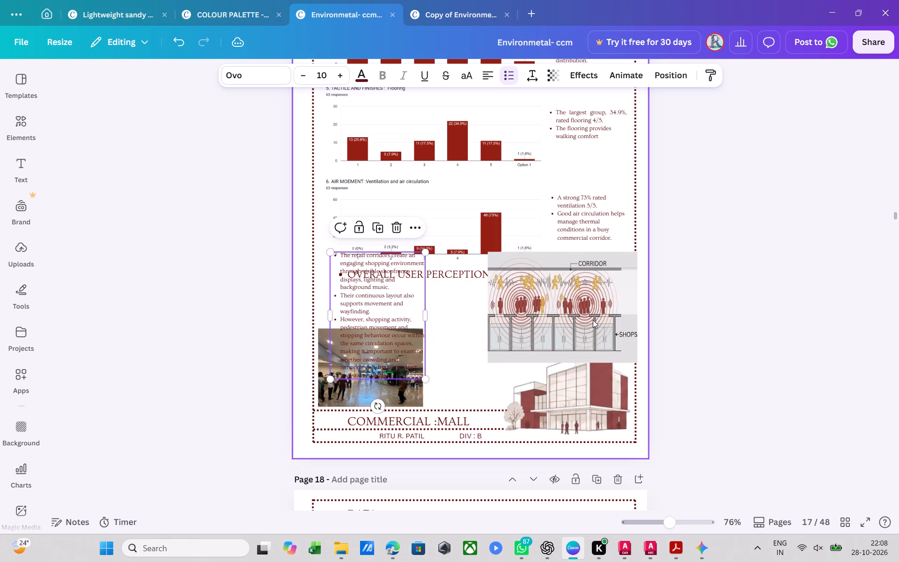
pyautogui.click(635, 261)
pyautogui.moveTo(636, 252); pyautogui.dragTo(621, 280)
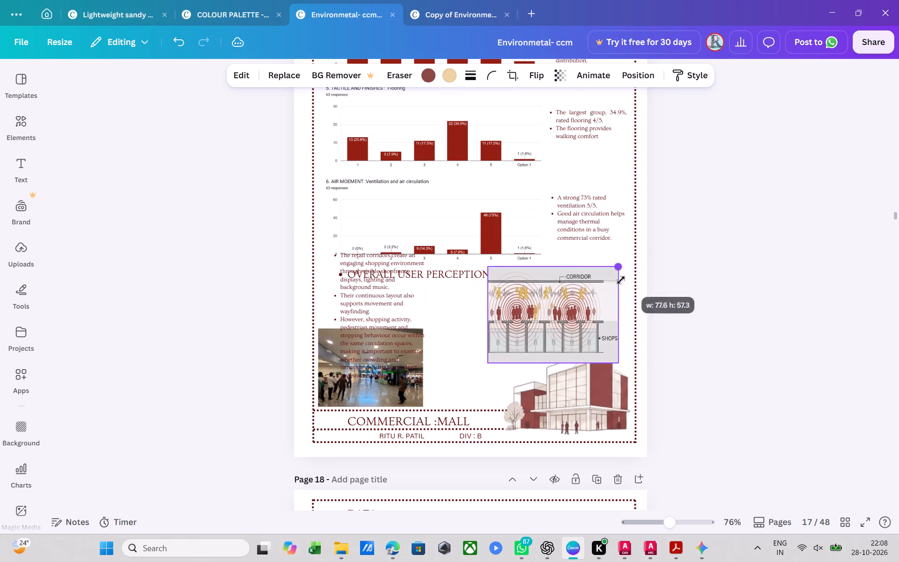
pyautogui.moveTo(621, 280); pyautogui.dragTo(604, 304)
# Reduce the building illustration in the page corner to about 73 by 46, cropping its top edge.
pyautogui.click(597, 399)
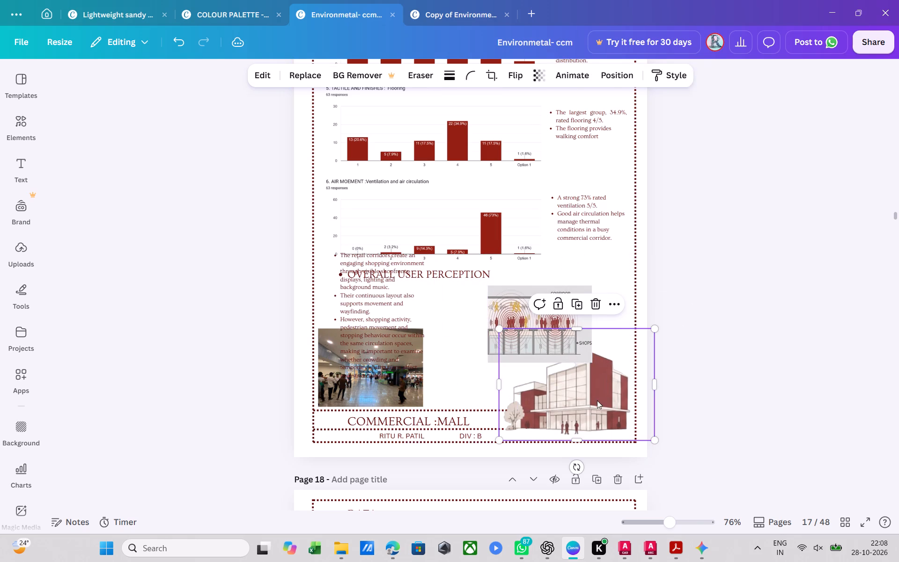
pyautogui.moveTo(500, 327); pyautogui.dragTo(516, 345)
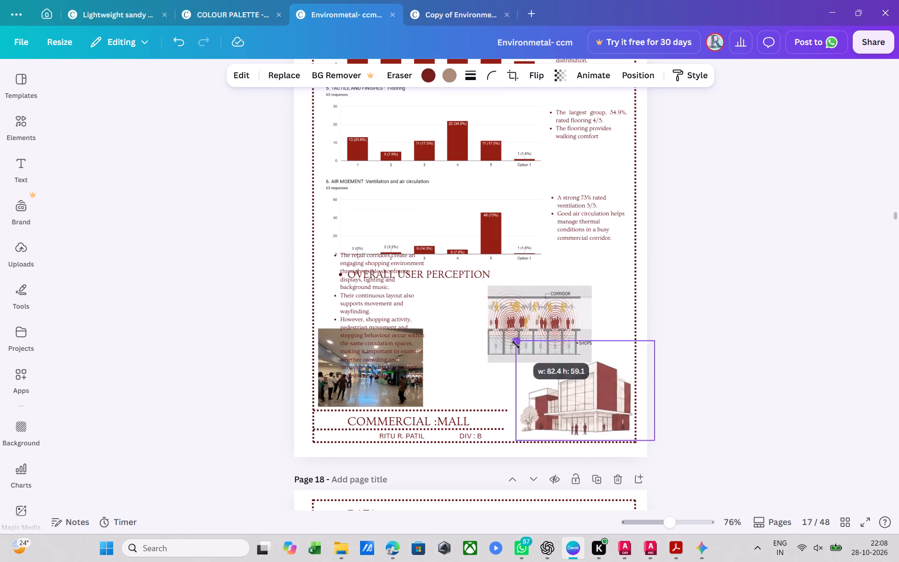
pyautogui.moveTo(516, 345); pyautogui.dragTo(536, 360)
pyautogui.moveTo(611, 399); pyautogui.dragTo(606, 399)
pyautogui.moveTo(593, 361); pyautogui.dragTo(593, 370)
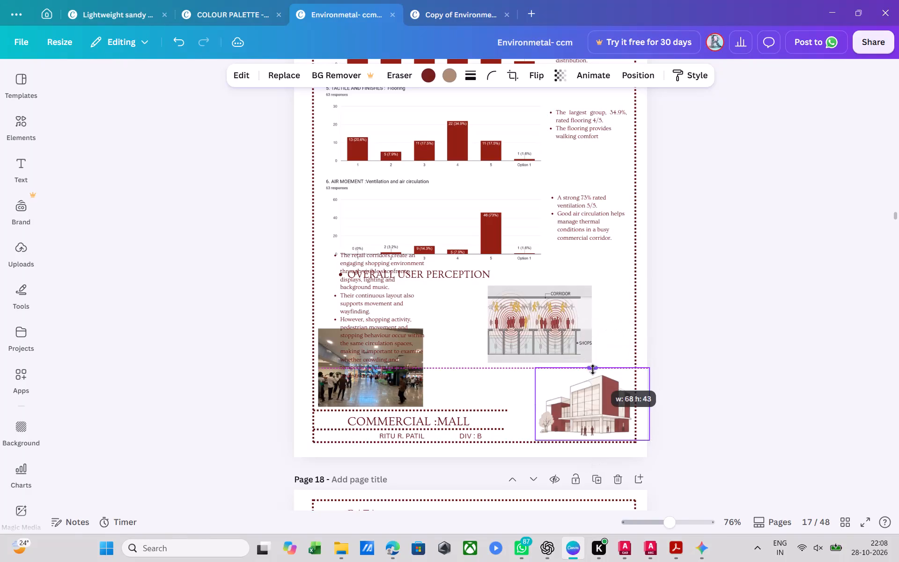
pyautogui.moveTo(593, 370); pyautogui.dragTo(592, 372)
pyautogui.moveTo(537, 371); pyautogui.dragTo(526, 362)
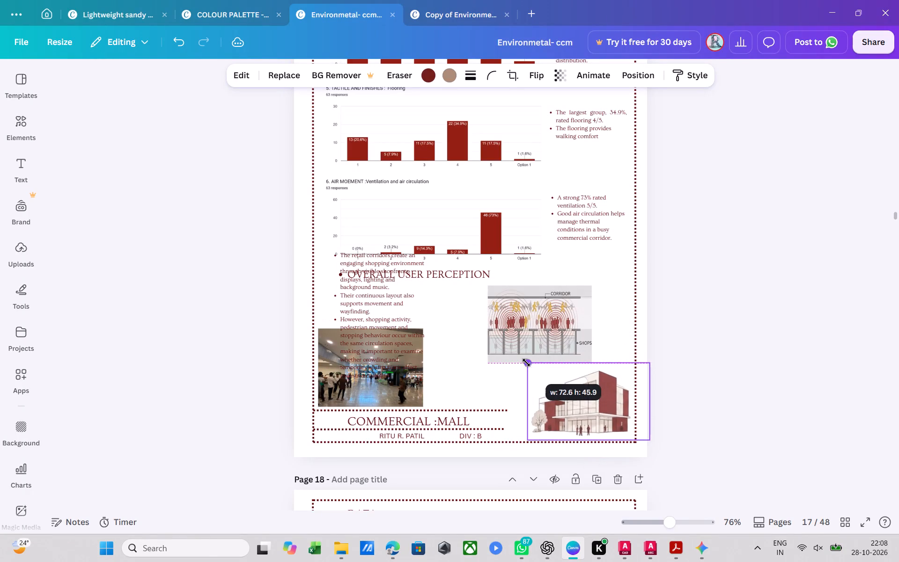
pyautogui.moveTo(526, 362); pyautogui.dragTo(529, 362)
pyautogui.click(769, 314)
# Enlarge the corridor section sketch slightly and position it directly above the building illustration, near the page border.
pyautogui.click(562, 320)
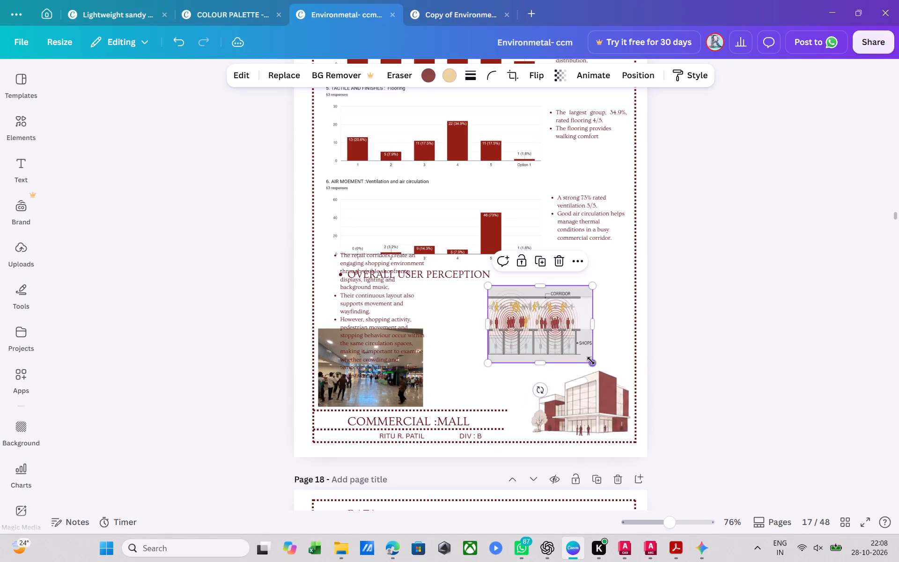
pyautogui.moveTo(591, 361); pyautogui.dragTo(601, 367)
pyautogui.moveTo(566, 333); pyautogui.dragTo(592, 334)
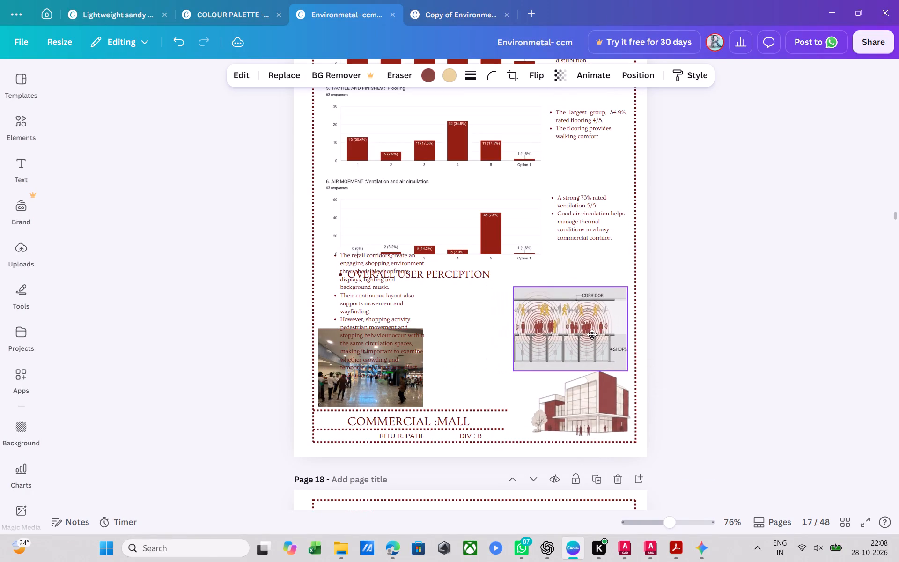
pyautogui.moveTo(592, 334); pyautogui.dragTo(592, 332)
# Extend the two dotted lines above and below COMMERCIAL :MALL to reach the resized building illustration.
pyautogui.click(500, 408)
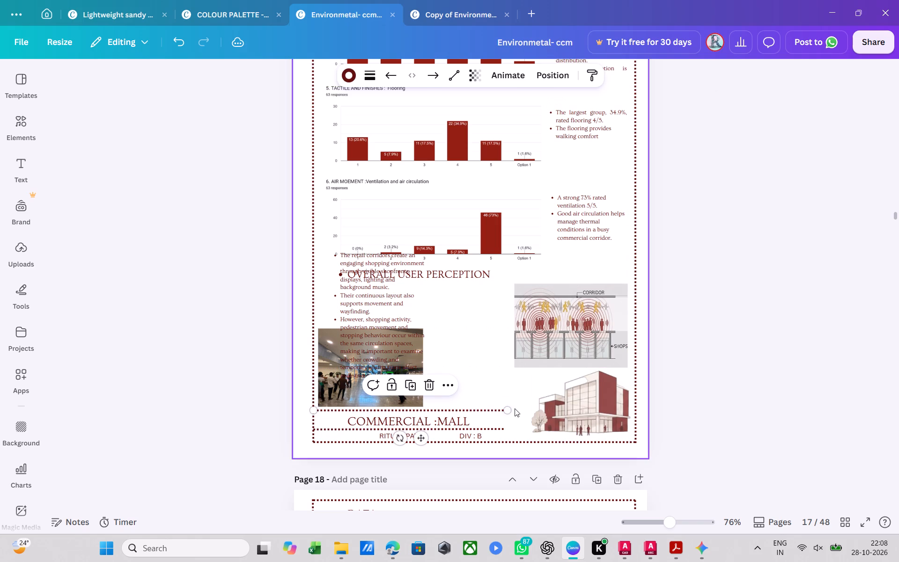
pyautogui.click(508, 411)
pyautogui.moveTo(508, 407); pyautogui.dragTo(533, 407)
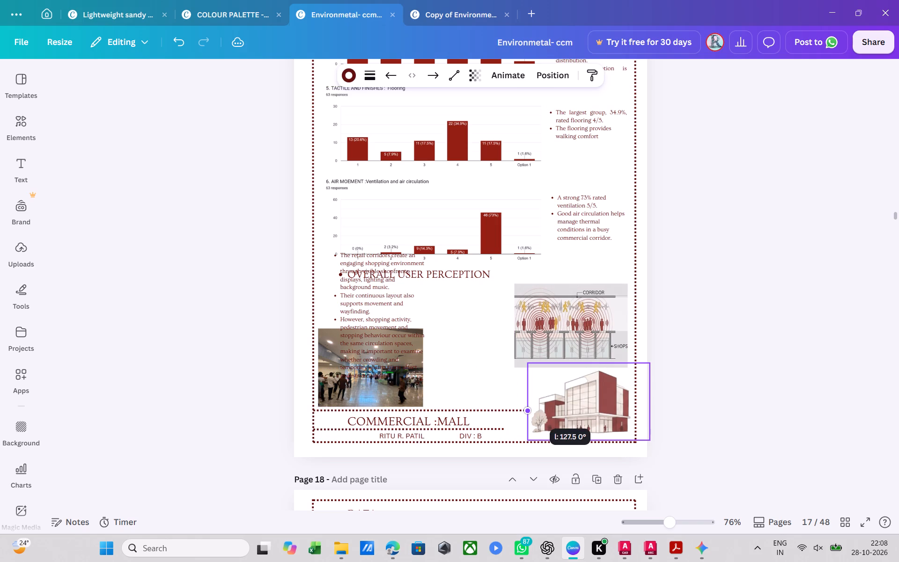
pyautogui.moveTo(533, 407); pyautogui.dragTo(533, 408)
pyautogui.click(494, 430)
pyautogui.moveTo(506, 430); pyautogui.dragTo(532, 429)
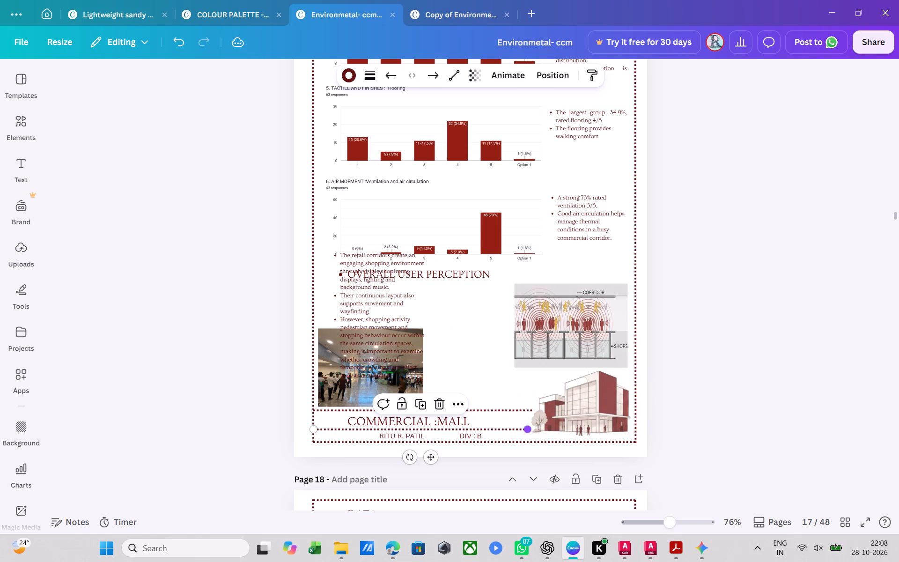
pyautogui.click(401, 340)
pyautogui.click(425, 318)
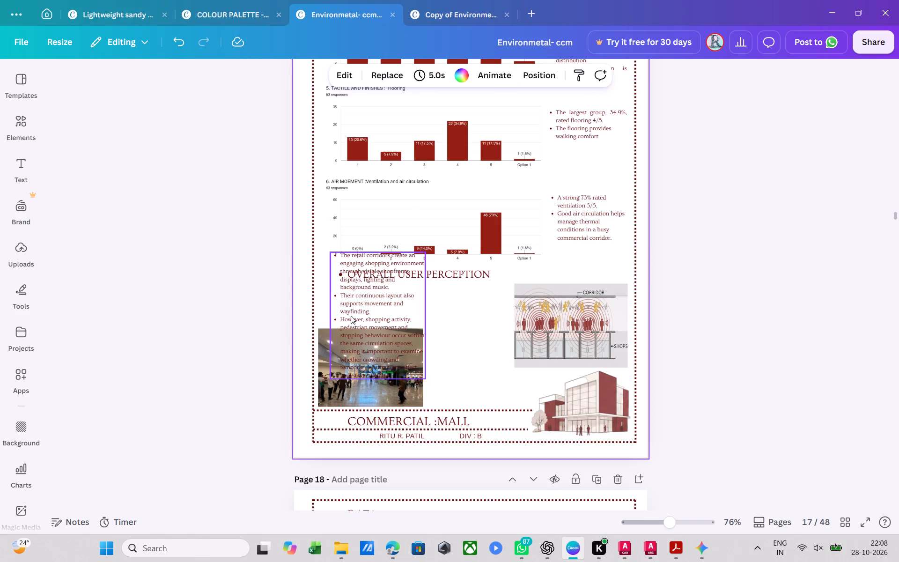
# Widen the retail corridor bullets on page 17 and place them under OVERALL USER PERCEPTION, shifting the photo towards the section sketch.
pyautogui.click(350, 315)
pyautogui.moveTo(426, 316); pyautogui.dragTo(500, 321)
pyautogui.moveTo(389, 358); pyautogui.dragTo(477, 357)
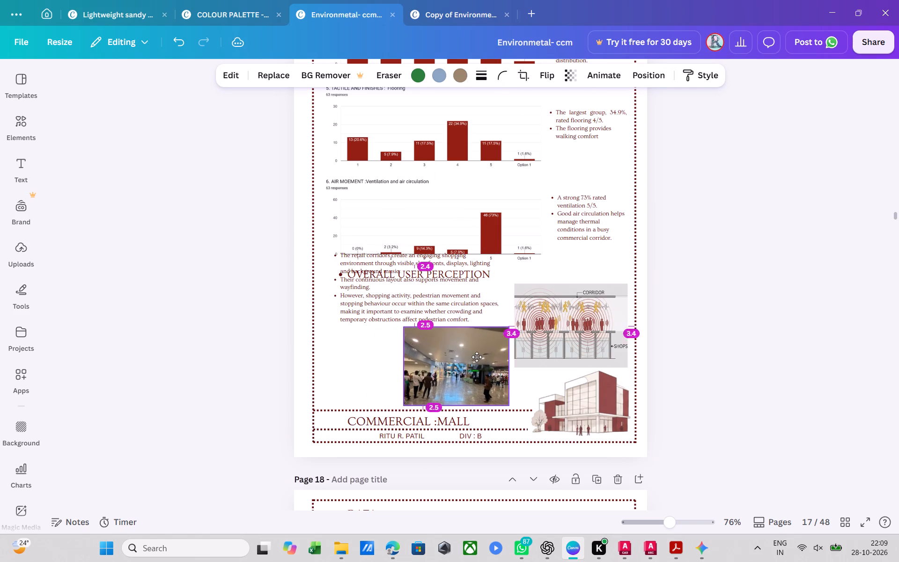
pyautogui.moveTo(477, 357); pyautogui.dragTo(473, 357)
pyautogui.moveTo(403, 295); pyautogui.dragTo(406, 319)
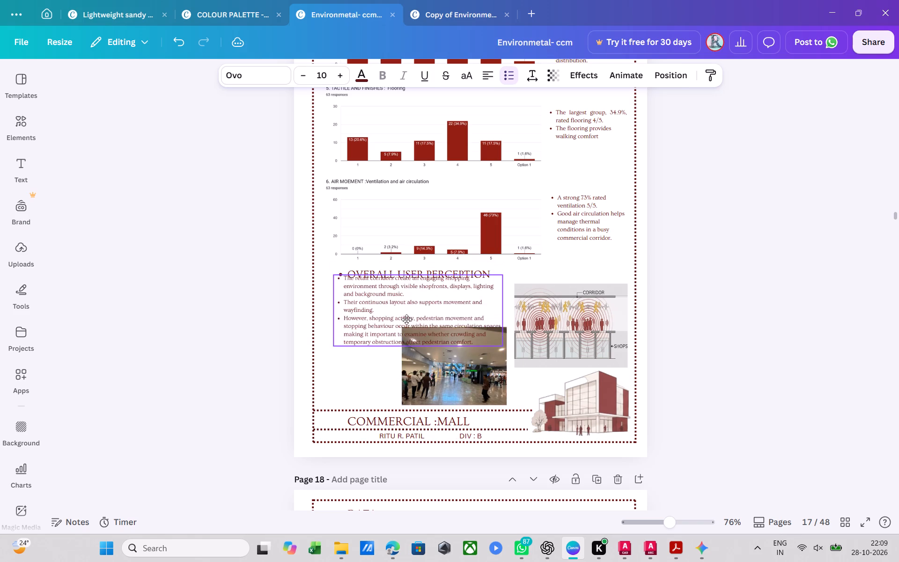
pyautogui.moveTo(406, 319); pyautogui.dragTo(394, 325)
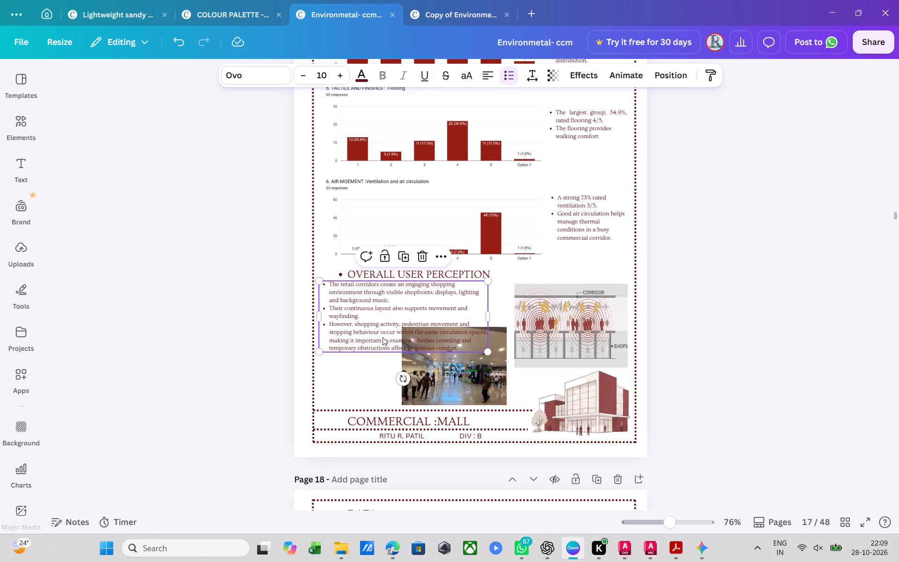
# Copy the third bullet, "However, shopping activity...", into its own text box and park it above the OVERALL USER PERCEPTION heading.
pyautogui.click(345, 339)
pyautogui.click(324, 325)
pyautogui.doubleClick(324, 325)
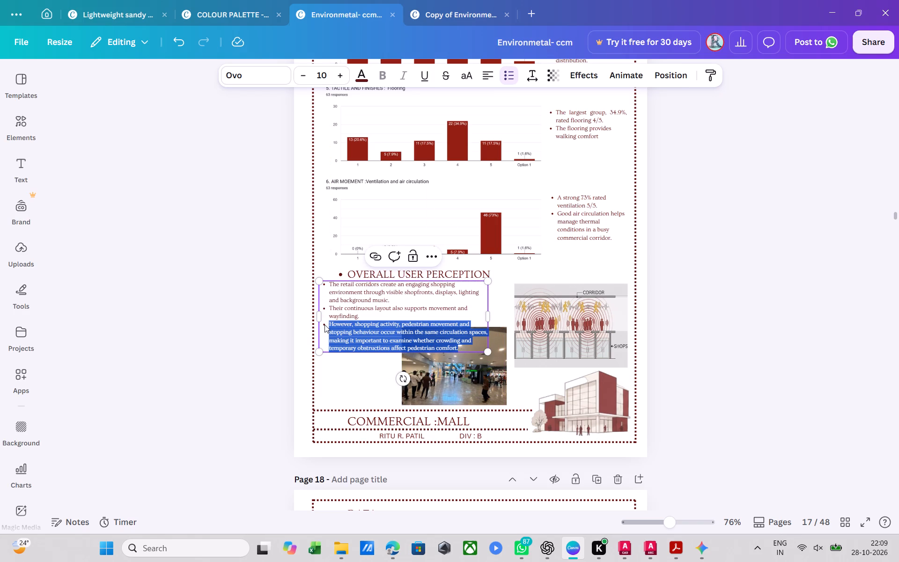
pyautogui.hotkey('ctrl', 'c')
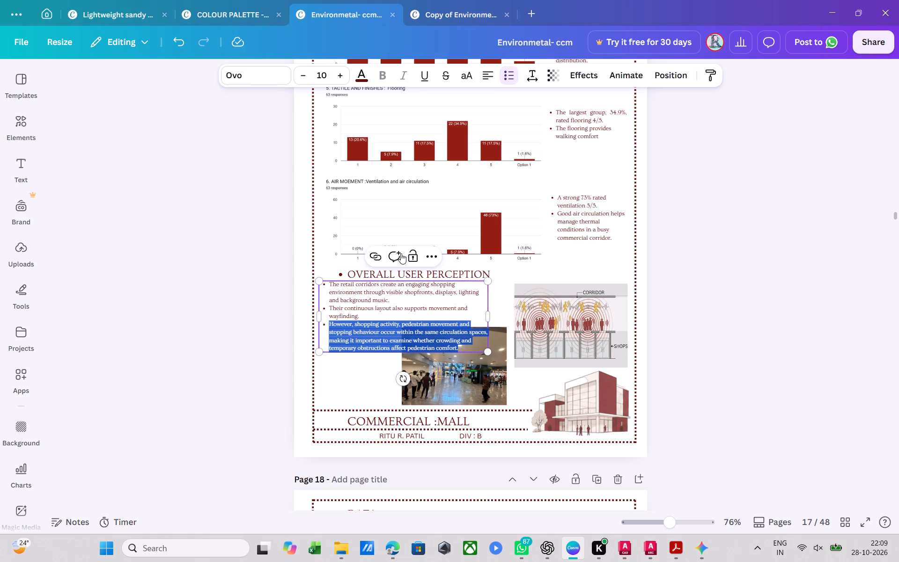
pyautogui.click(225, 353)
pyautogui.click(393, 321)
pyautogui.click(404, 261)
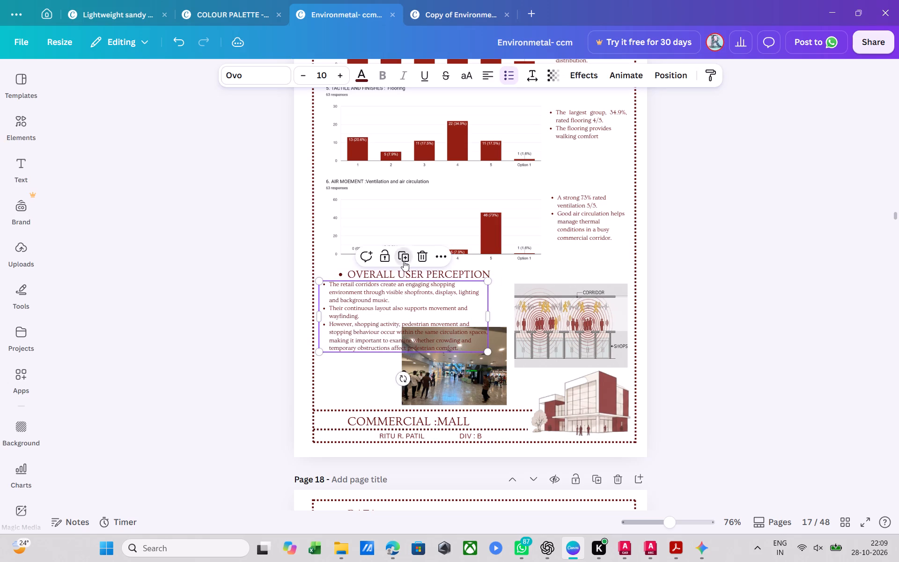
pyautogui.moveTo(397, 333); pyautogui.dragTo(381, 392)
pyautogui.click(372, 390)
pyautogui.hotkey('ctrl', 'v')
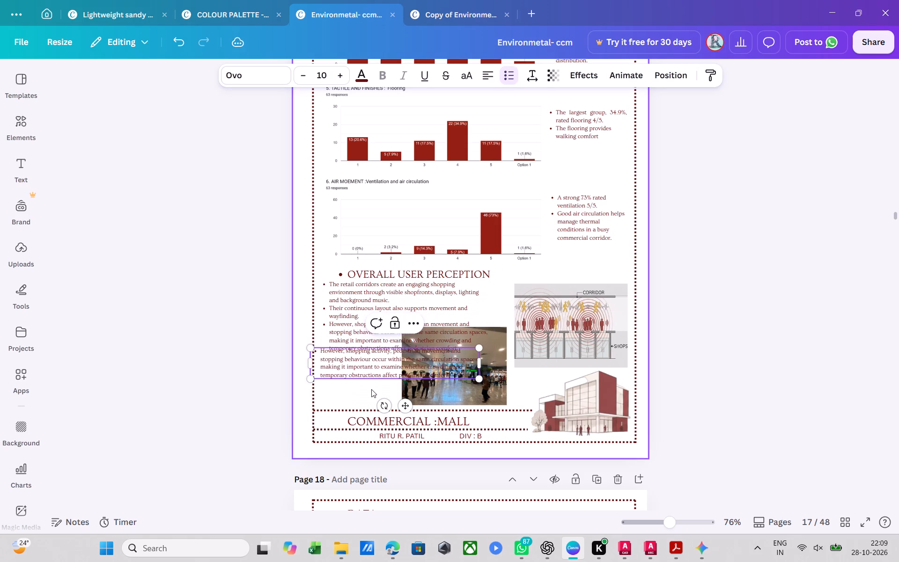
pyautogui.moveTo(403, 406); pyautogui.dragTo(430, 274)
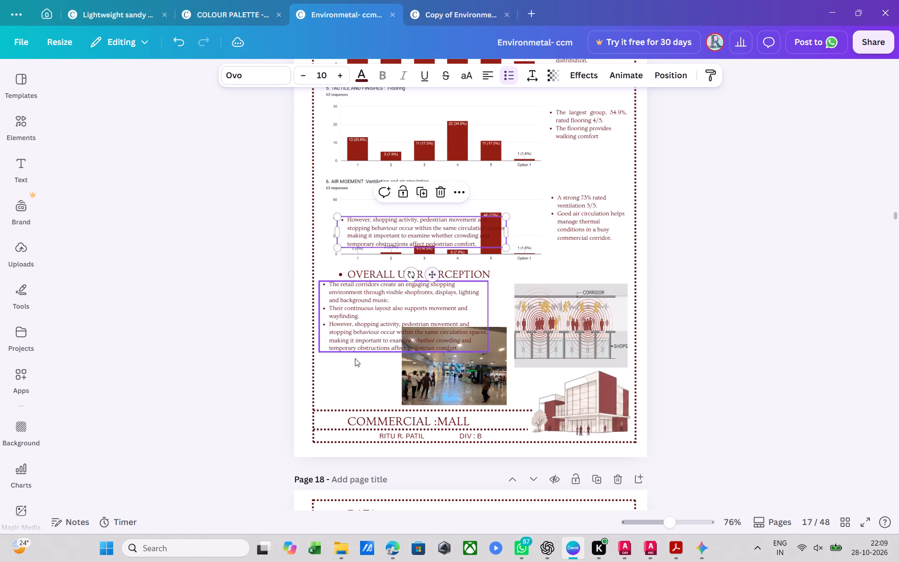
# Delete the third bullet and its leftover empty line from the original retail corridor text box.
pyautogui.doubleClick(355, 349)
pyautogui.moveTo(329, 327); pyautogui.dragTo(427, 347)
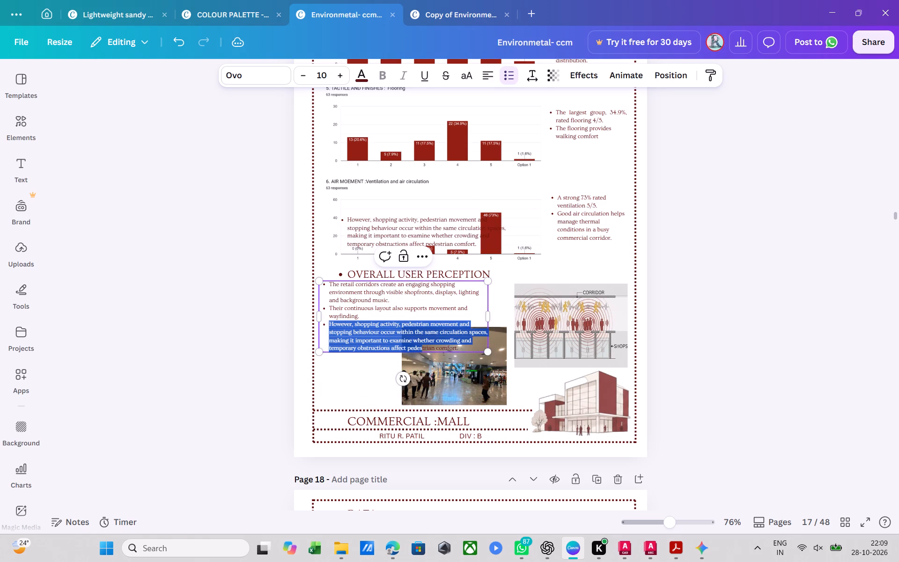
pyautogui.moveTo(427, 347); pyautogui.dragTo(465, 347)
pyautogui.press('BackSpace')
pyautogui.press('BackSpace')
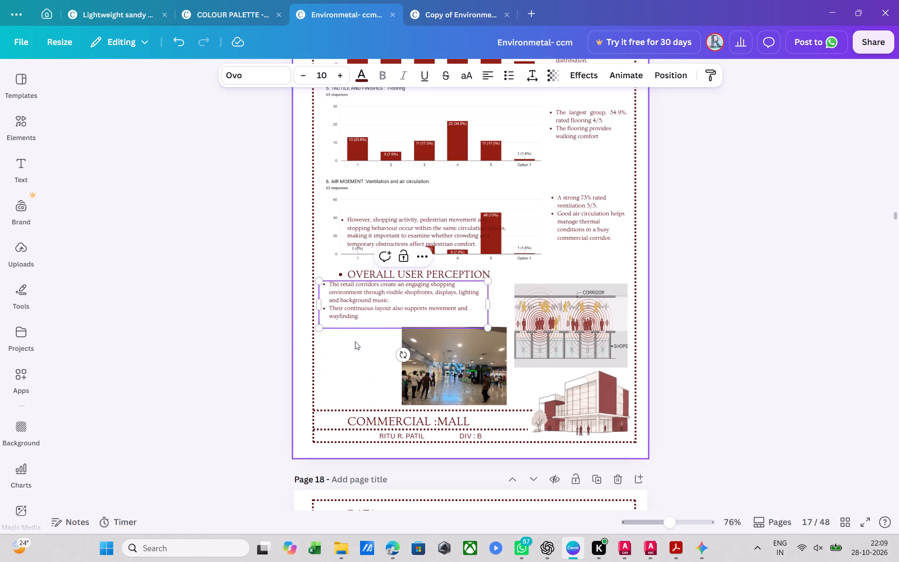
pyautogui.press('BackSpace')
pyautogui.click(345, 342)
# Lower the two-bullet text box slightly below the heading, widen it towards the section sketch, and justify its text.
pyautogui.click(390, 305)
pyautogui.moveTo(413, 306); pyautogui.dragTo(414, 306)
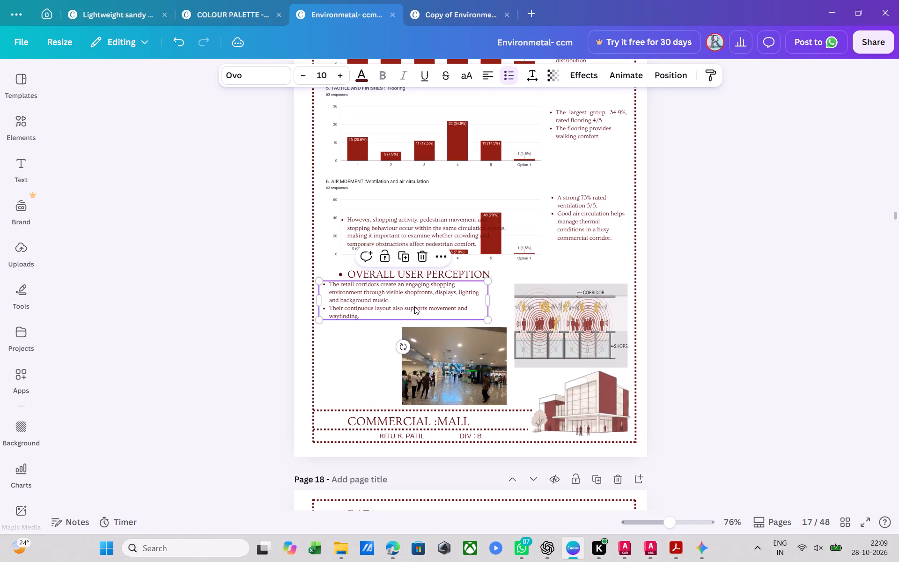
pyautogui.moveTo(414, 306); pyautogui.dragTo(414, 315)
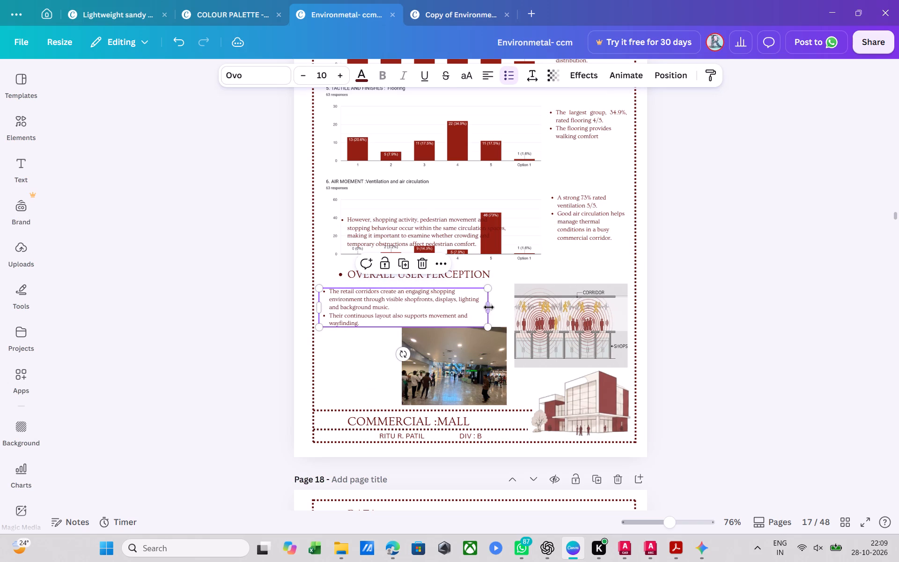
pyautogui.moveTo(490, 306); pyautogui.dragTo(504, 306)
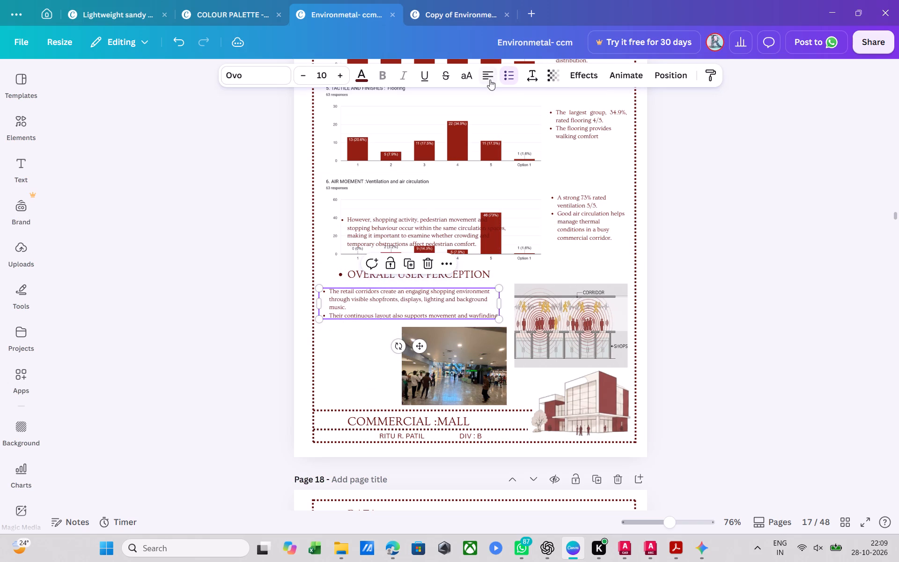
pyautogui.click(490, 80)
pyautogui.doubleClick(489, 79)
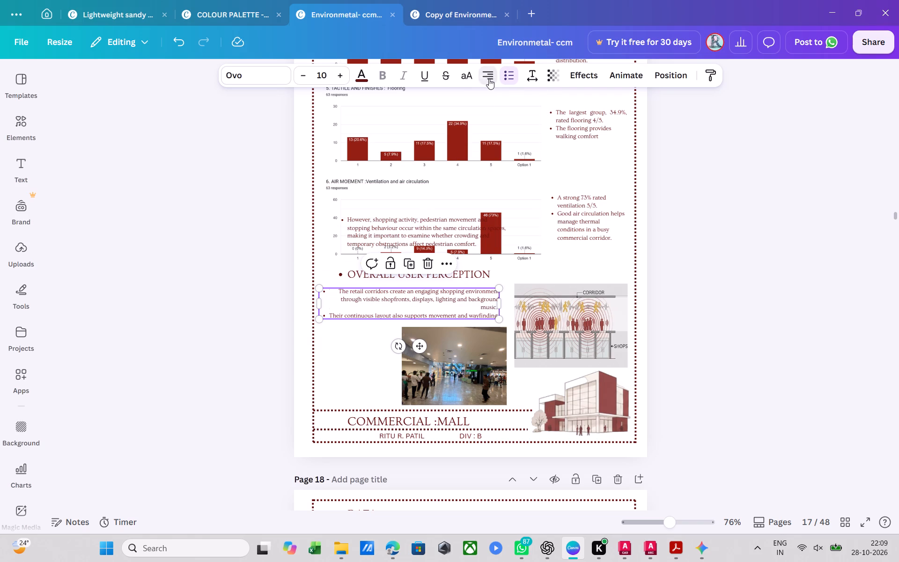
pyautogui.click(288, 290)
# Move the "However, shopping activity..." bullet beside the corridor photo, narrow it to about 49 wide, and justify its text.
pyautogui.moveTo(404, 235); pyautogui.dragTo(391, 333)
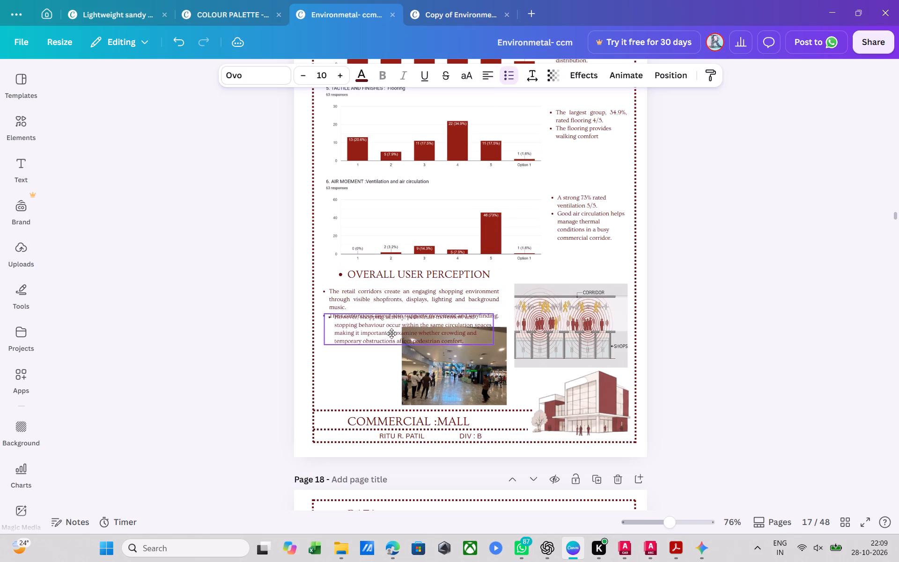
pyautogui.moveTo(391, 333); pyautogui.dragTo(386, 347)
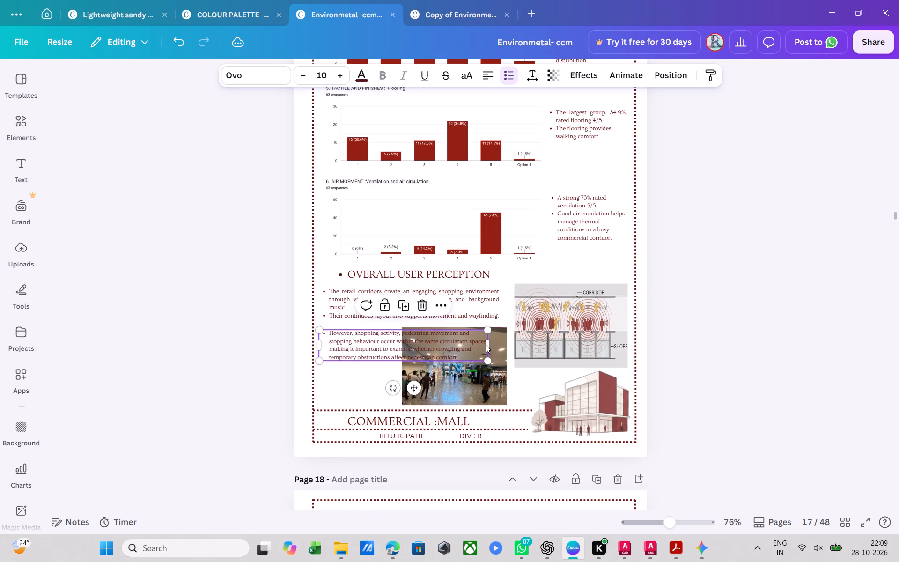
pyautogui.moveTo(489, 344); pyautogui.dragTo(403, 345)
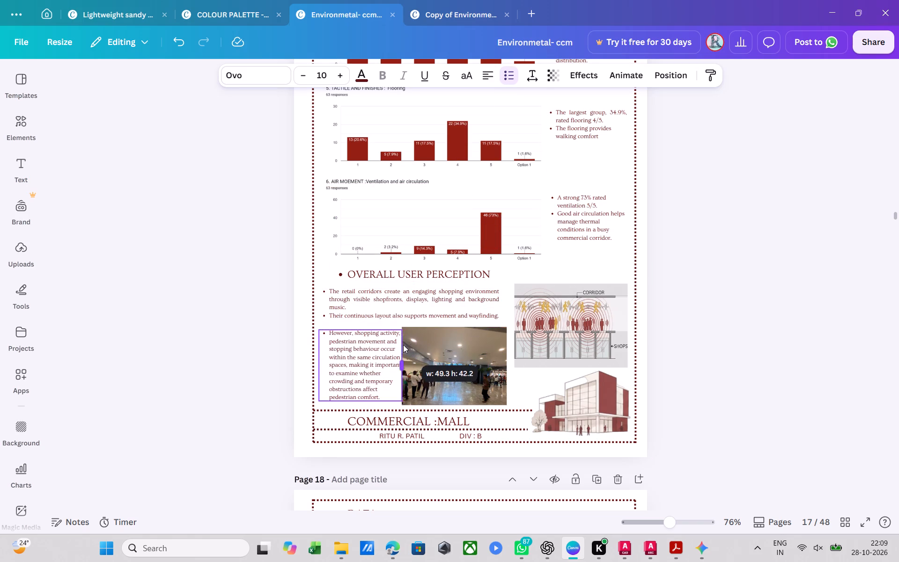
pyautogui.moveTo(403, 345); pyautogui.dragTo(401, 345)
pyautogui.doubleClick(489, 76)
pyautogui.click(489, 76)
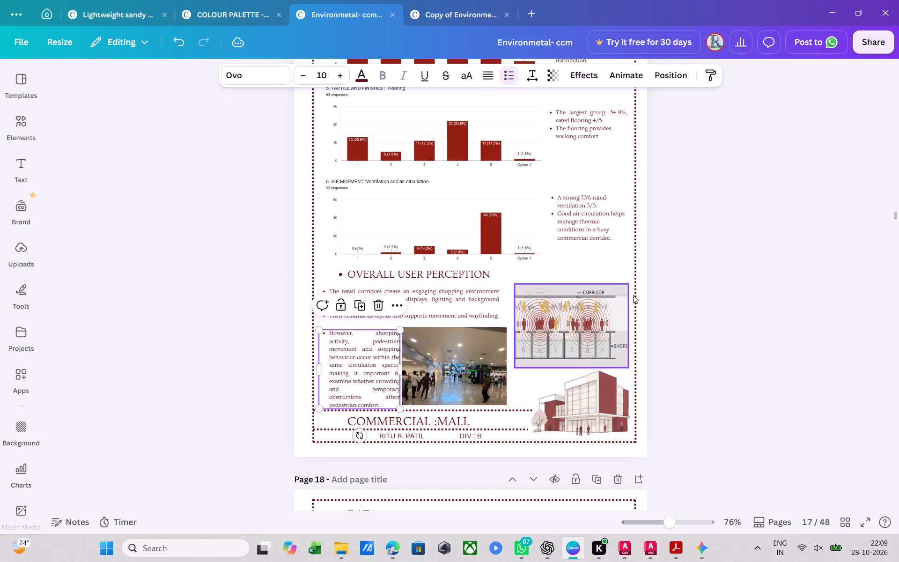
pyautogui.click(698, 329)
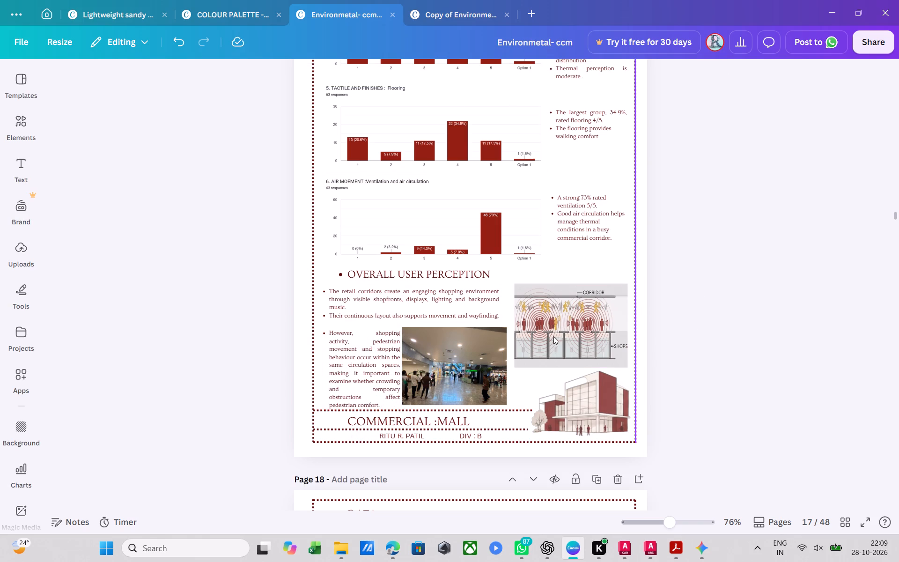
# Widen the DATA : heading box on page 18 to make room for a longer title.
pyautogui.keyDown('ctrl'); pyautogui.scroll(-5, 511, 279); pyautogui.keyUp('ctrl')
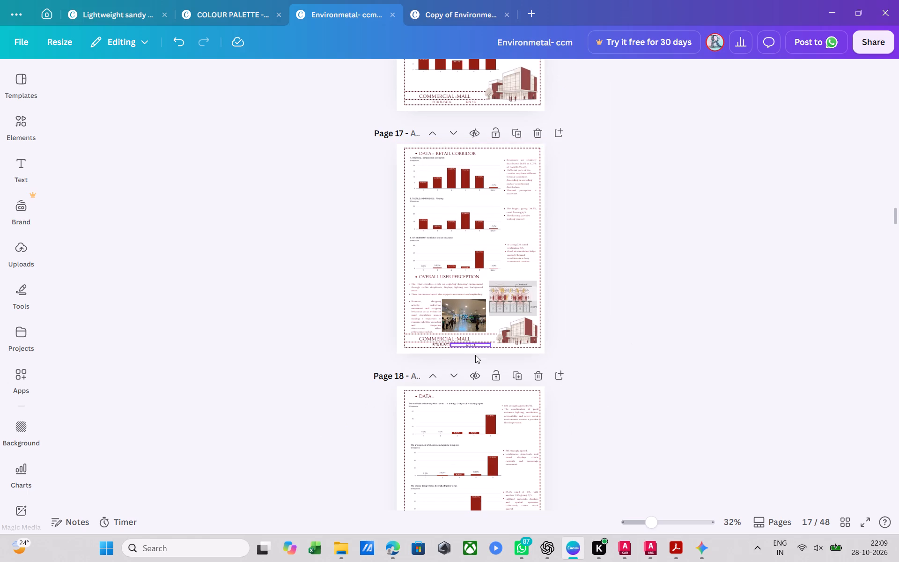
pyautogui.scroll(-3, 470, 350)
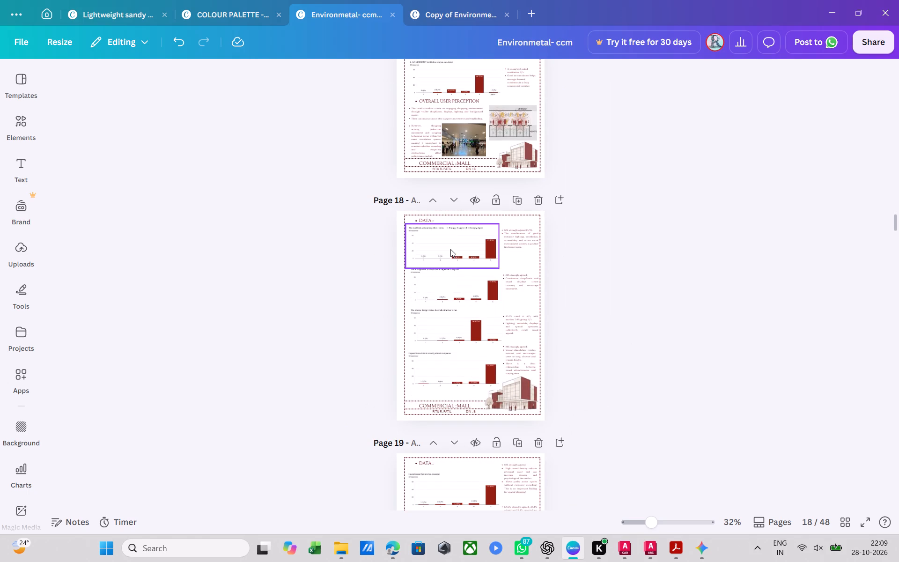
pyautogui.keyDown('ctrl'); pyautogui.scroll(1, 437, 214); pyautogui.keyUp('ctrl')
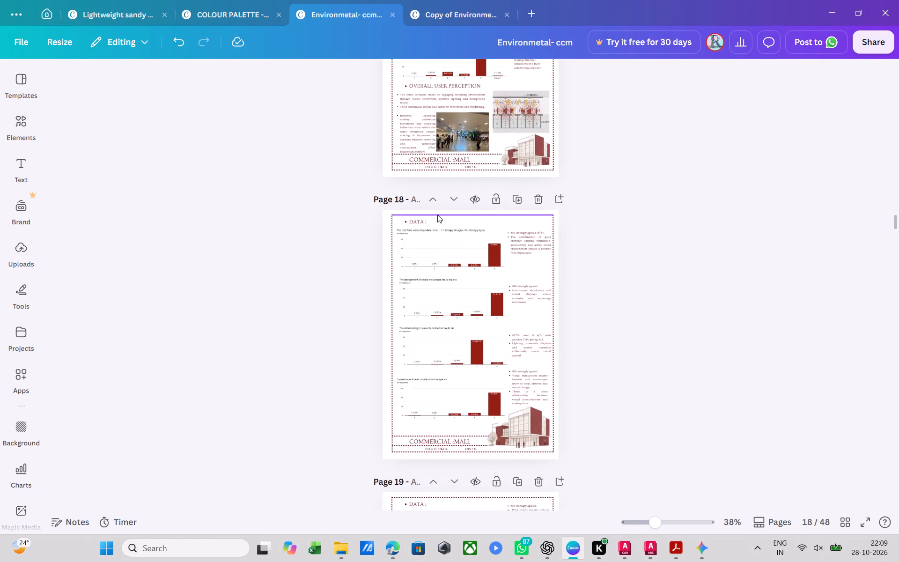
pyautogui.keyDown('ctrl'); pyautogui.scroll(4, 432, 225); pyautogui.keyUp('ctrl')
pyautogui.doubleClick(358, 224)
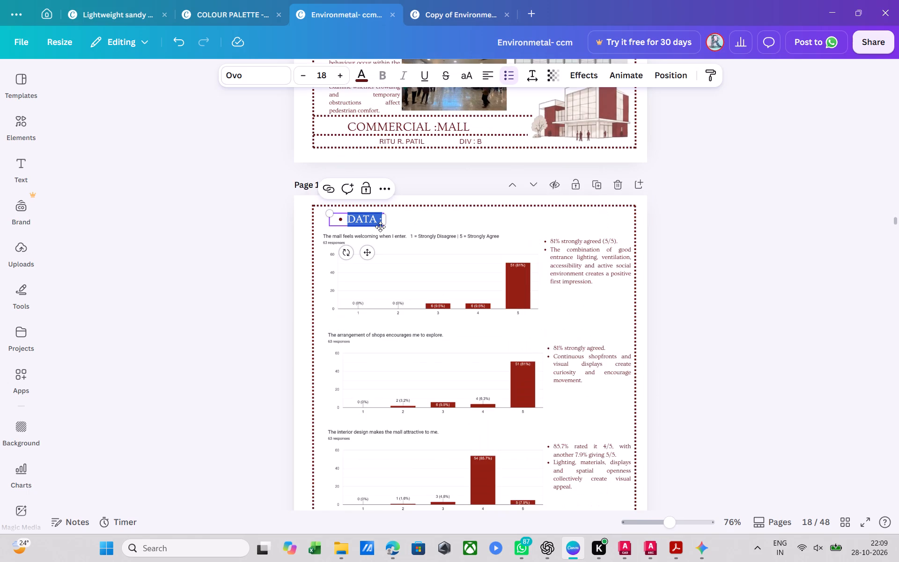
pyautogui.moveTo(385, 219); pyautogui.dragTo(464, 227)
pyautogui.click(416, 225)
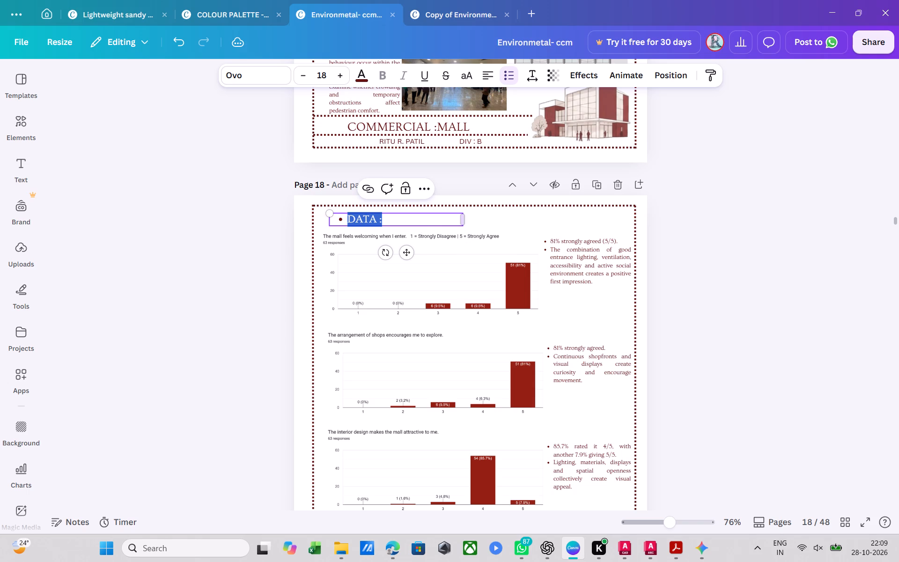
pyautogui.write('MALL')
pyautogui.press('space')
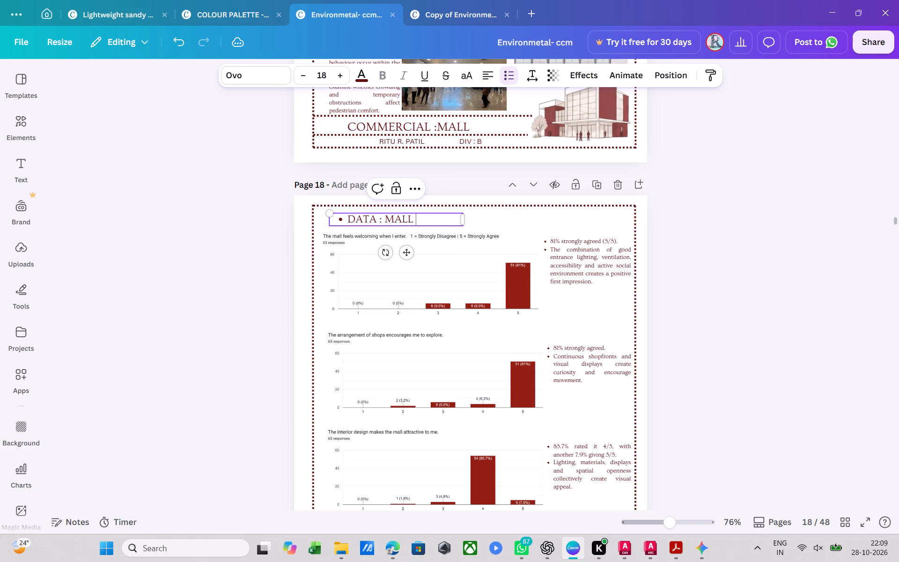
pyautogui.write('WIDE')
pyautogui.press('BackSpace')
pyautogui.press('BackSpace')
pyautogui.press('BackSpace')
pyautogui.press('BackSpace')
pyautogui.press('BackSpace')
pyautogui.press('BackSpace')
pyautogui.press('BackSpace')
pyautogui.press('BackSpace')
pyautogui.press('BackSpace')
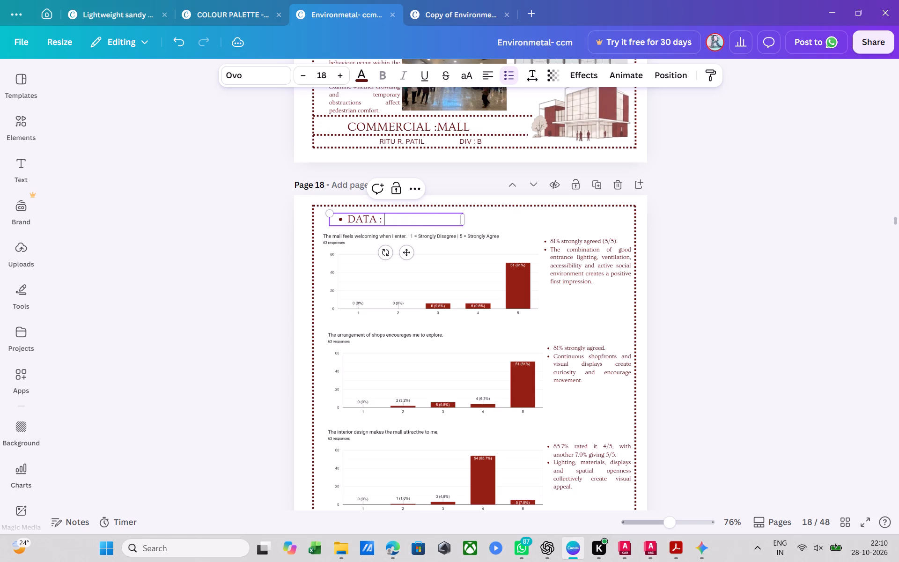
# Add OVERALL after the colon so the page 18 heading reads DATA : OVERALL.
pyautogui.press('o')
pyautogui.write('VER')
pyautogui.write('ALL')
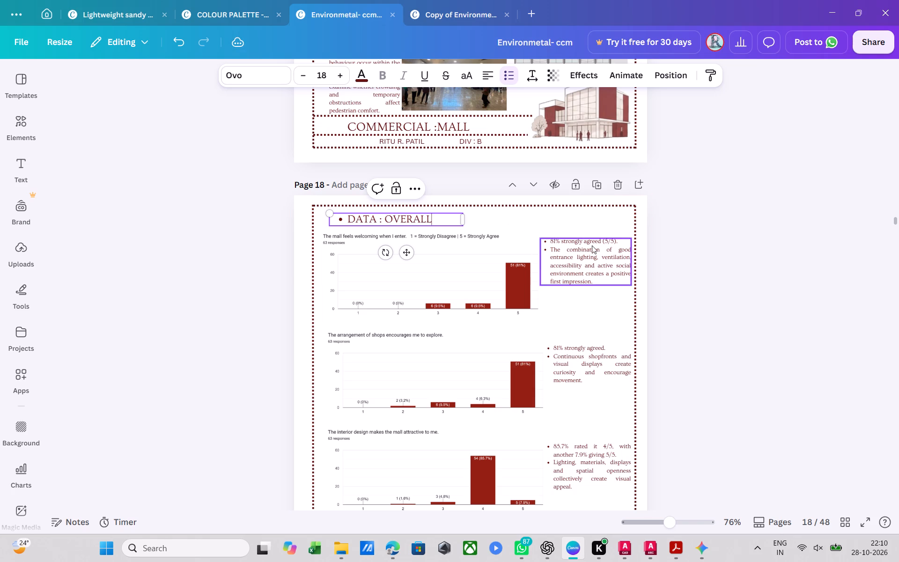
pyautogui.click(661, 262)
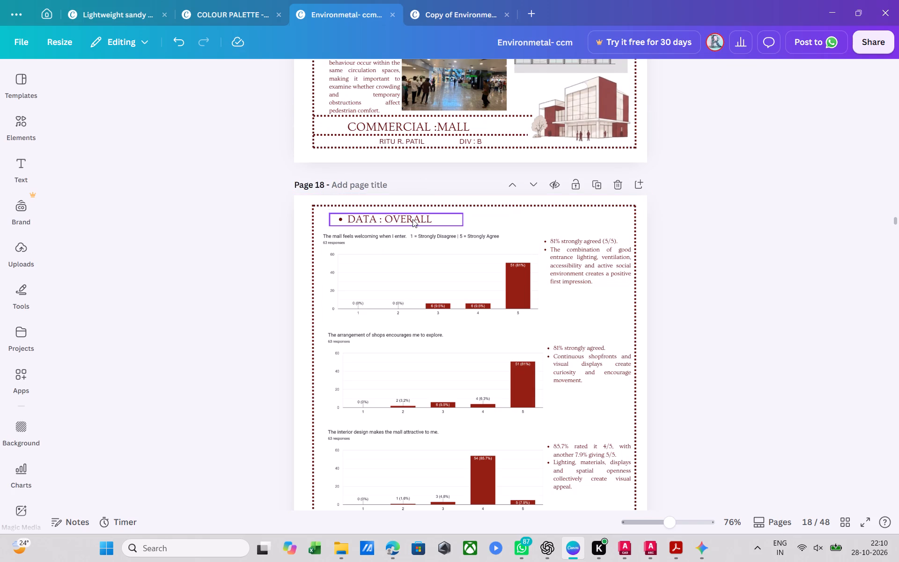
# Copy OVERALL from the page 18 heading into the page 19 heading after DATA :, and widen that heading box to fit one line.
pyautogui.doubleClick(413, 219)
pyautogui.click(413, 219)
pyautogui.click(413, 219)
pyautogui.click(388, 216)
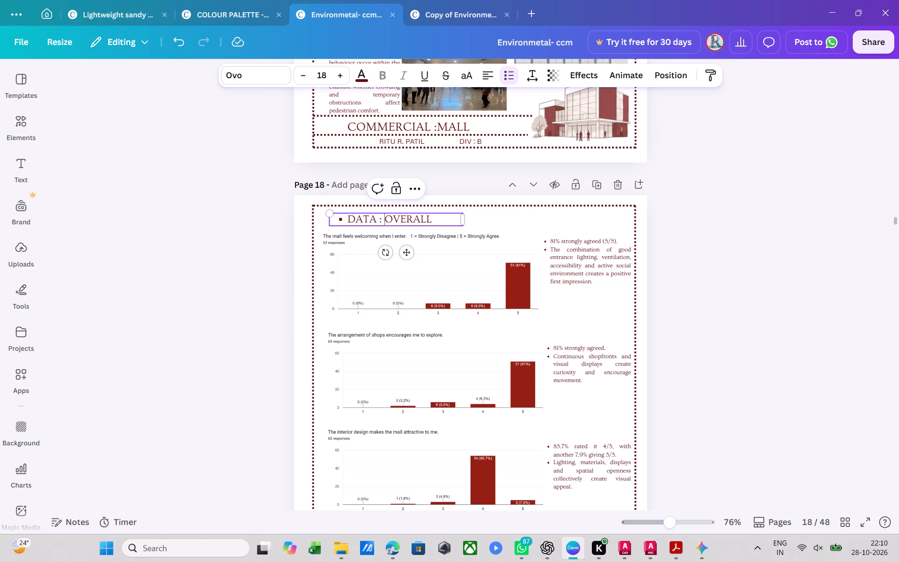
pyautogui.moveTo(386, 217); pyautogui.dragTo(439, 218)
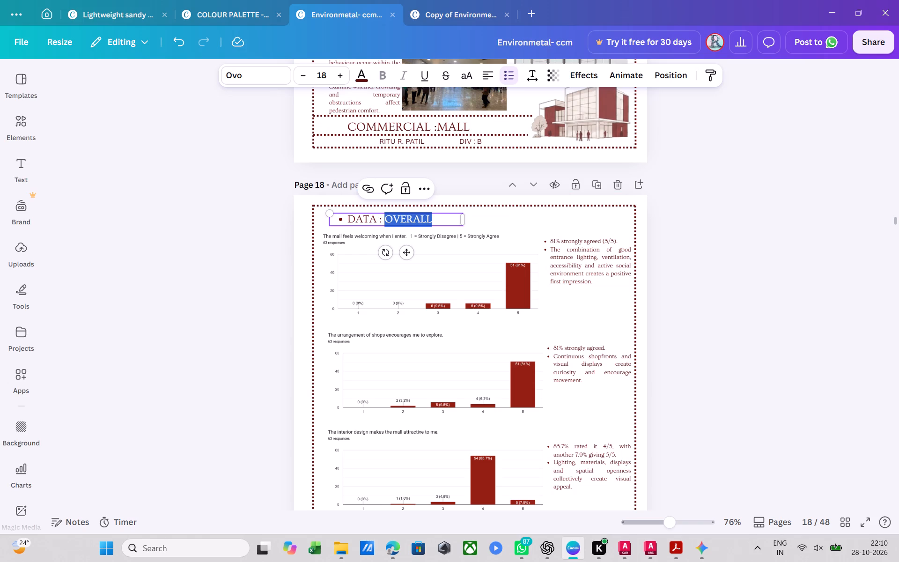
pyautogui.hotkey('ctrl', 'c')
pyautogui.scroll(-6, 457, 187)
pyautogui.scroll(-2, 434, 294)
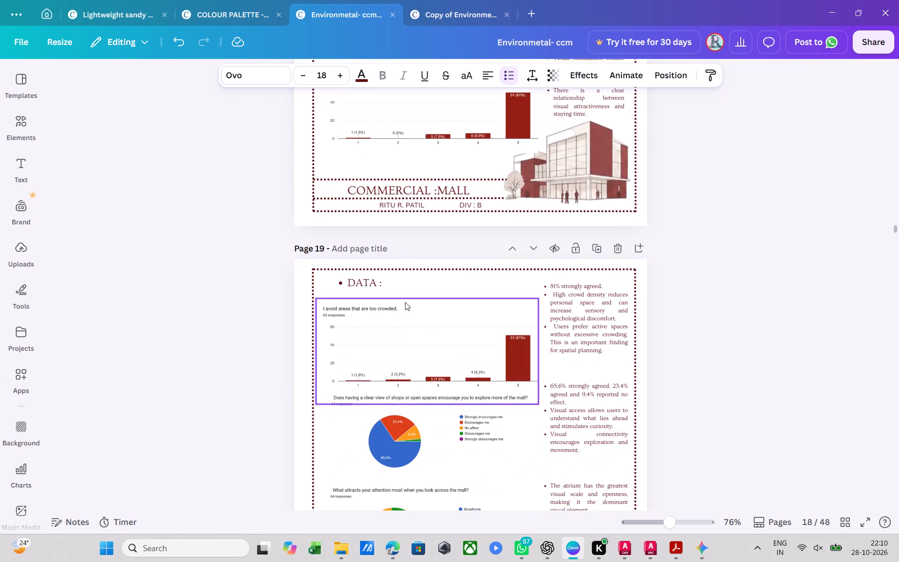
pyautogui.doubleClick(379, 286)
pyautogui.moveTo(386, 284); pyautogui.dragTo(430, 287)
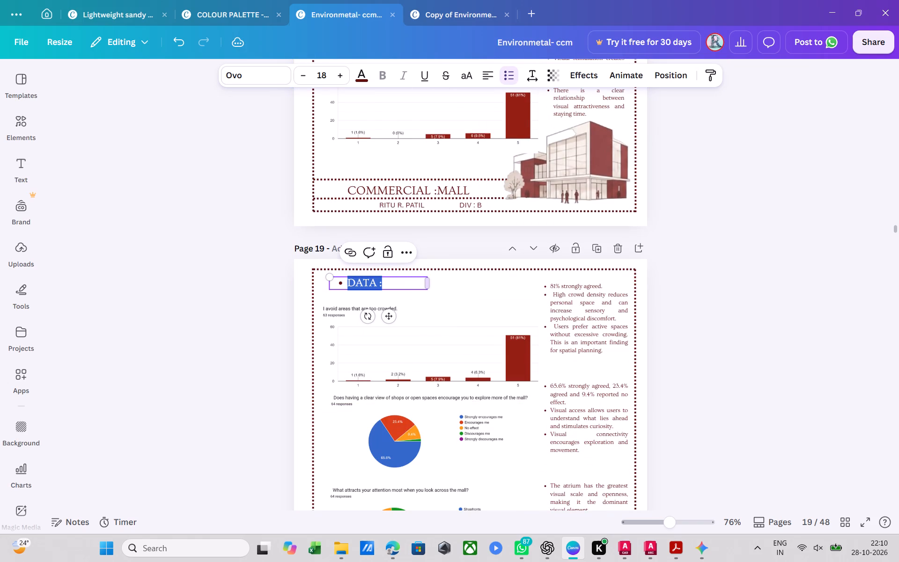
pyautogui.click(412, 285)
pyautogui.hotkey('ctrl', 'v')
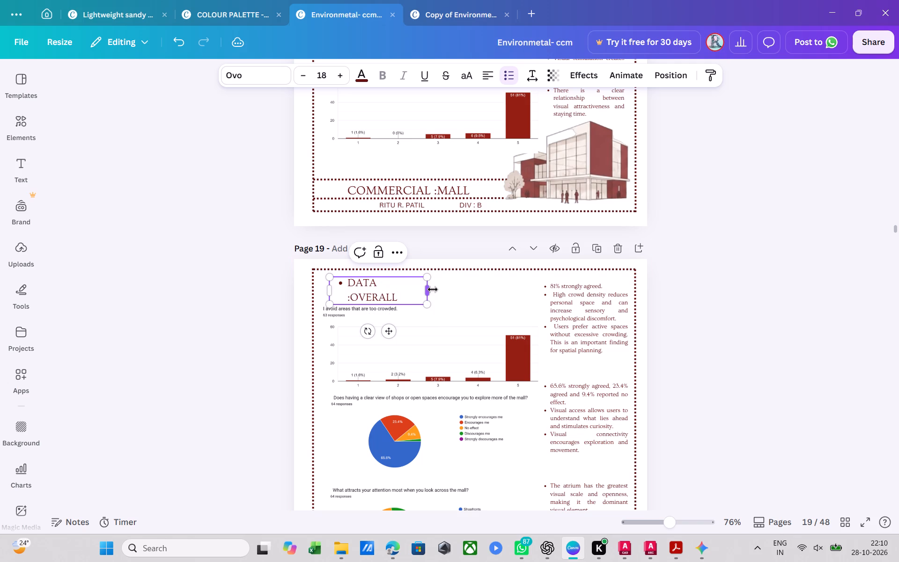
pyautogui.moveTo(431, 289); pyautogui.dragTo(472, 284)
pyautogui.click(252, 329)
# Widen the page 20 heading box and paste OVERALL after the colon so it reads DATA : OVERALL.
pyautogui.scroll(-2, 439, 241)
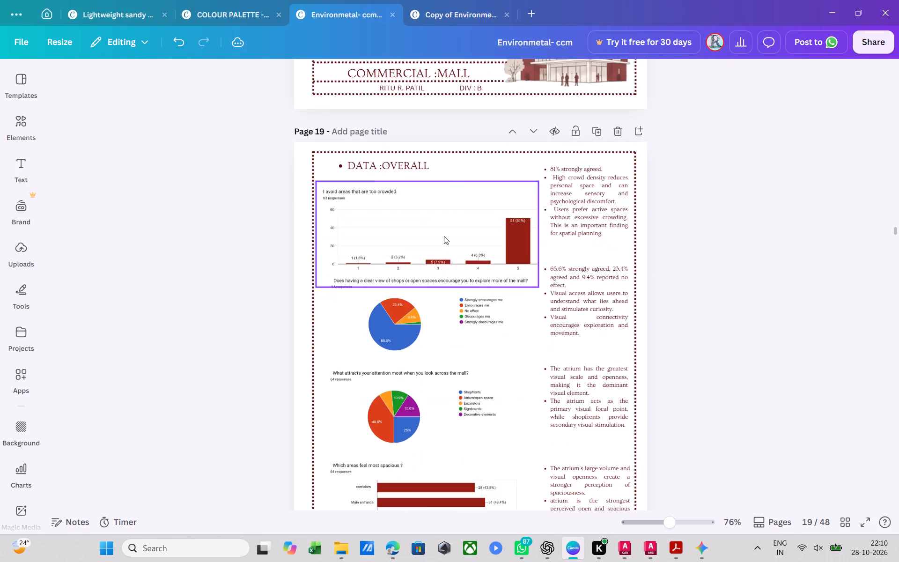
pyautogui.scroll(-6, 444, 236)
pyautogui.doubleClick(371, 346)
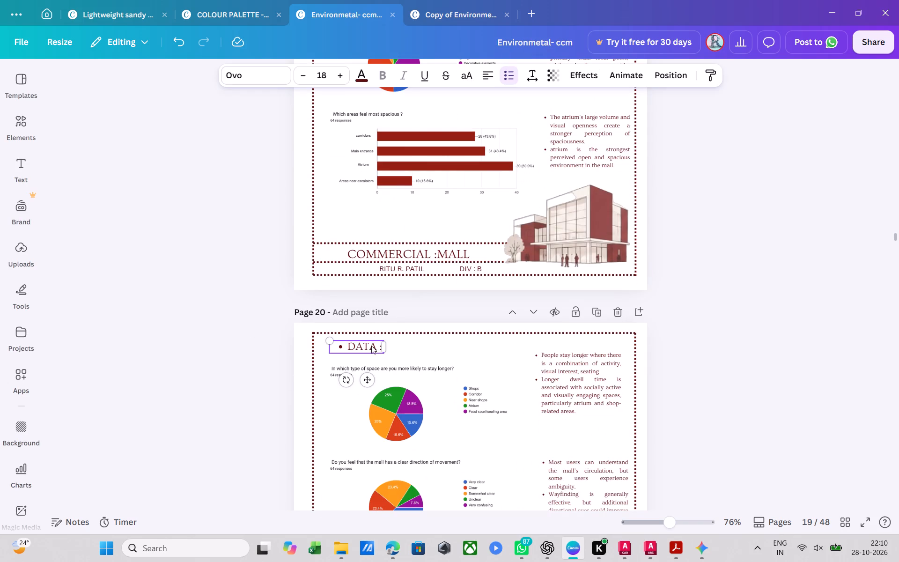
pyautogui.click(382, 347)
pyautogui.moveTo(385, 348); pyautogui.dragTo(443, 348)
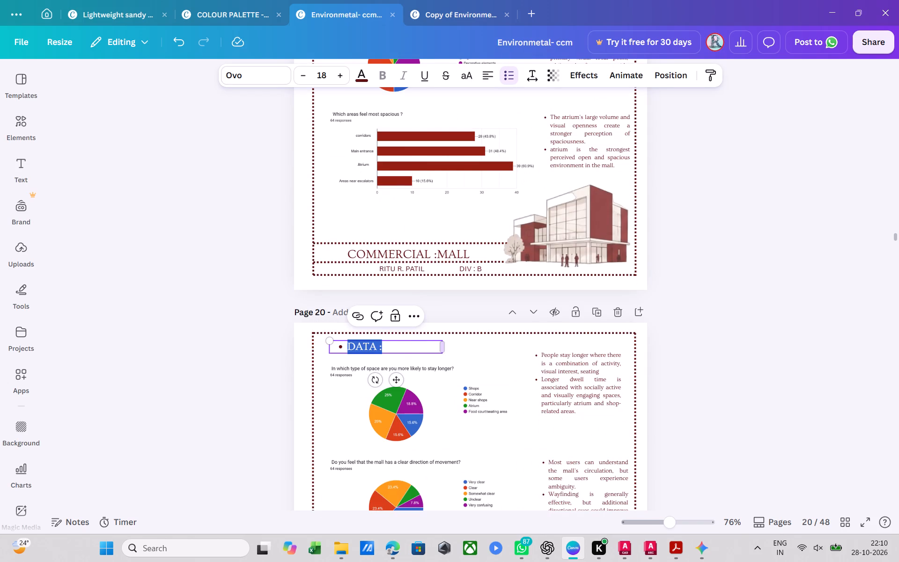
pyautogui.click(391, 353)
pyautogui.press('space')
pyautogui.hotkey('ctrl', 'v')
pyautogui.scroll(-6, 435, 283)
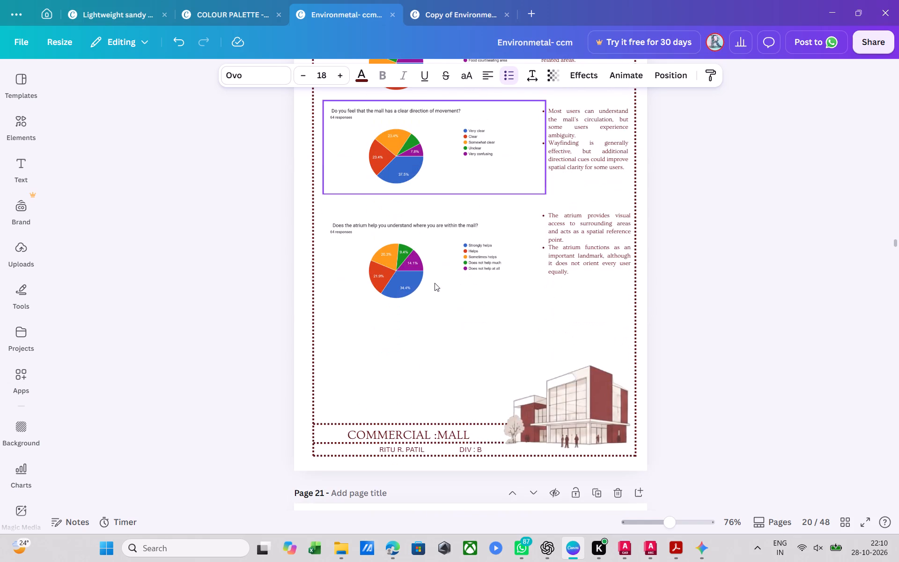
pyautogui.scroll(-4, 439, 329)
pyautogui.scroll(7, 439, 329)
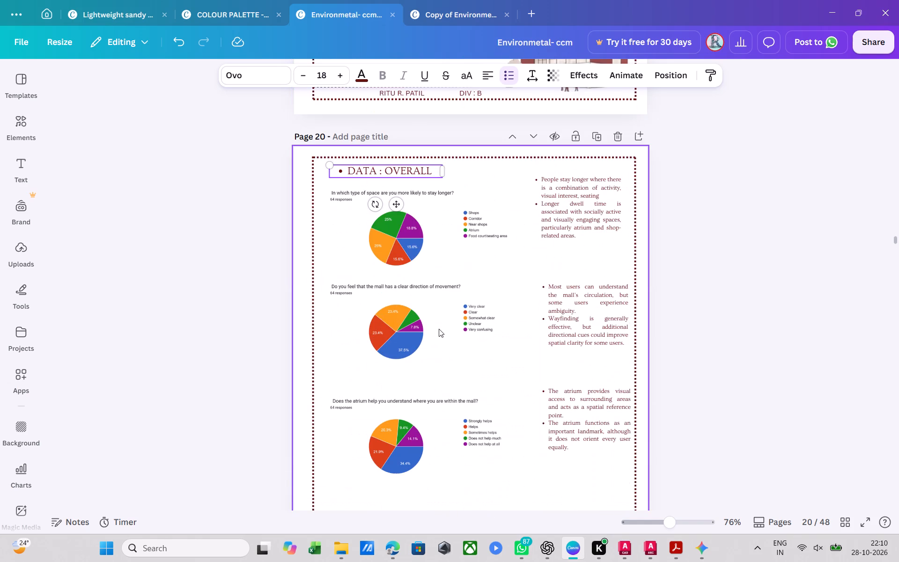
pyautogui.click(774, 300)
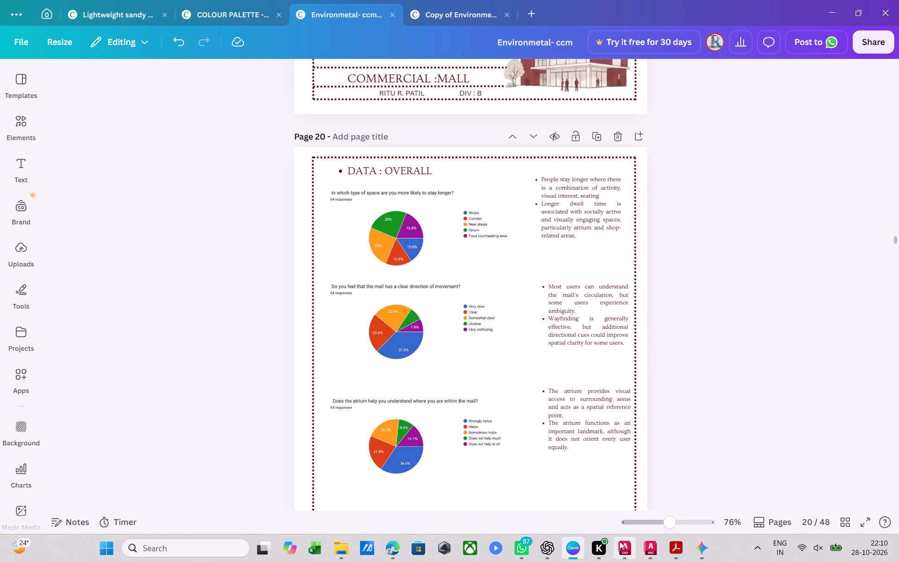
# Duplicate the page 20 DATA : OVERALL heading and place the copy in the empty space below the atrium pie chart.
pyautogui.scroll(-4, 557, 359)
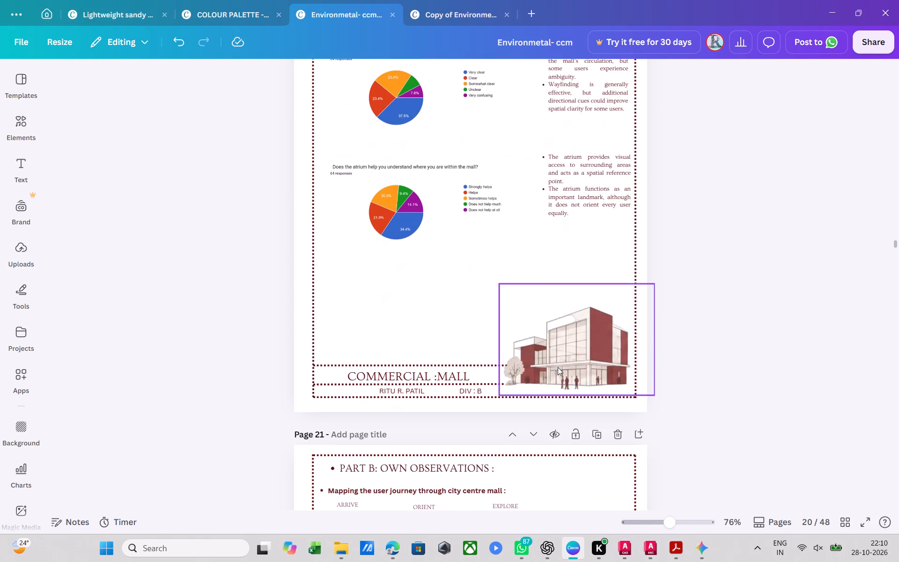
pyautogui.scroll(2, 513, 448)
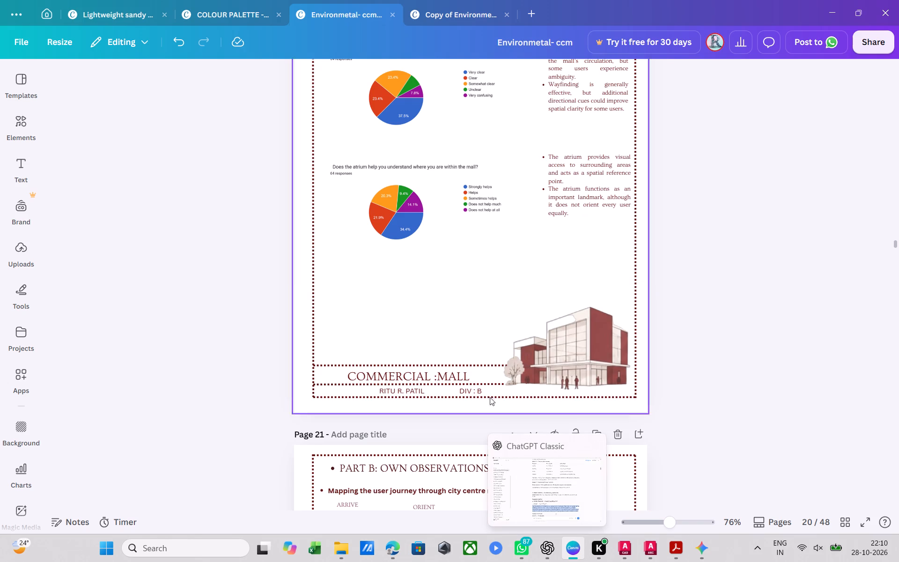
pyautogui.scroll(2, 455, 265)
pyautogui.scroll(2, 407, 212)
pyautogui.click(390, 167)
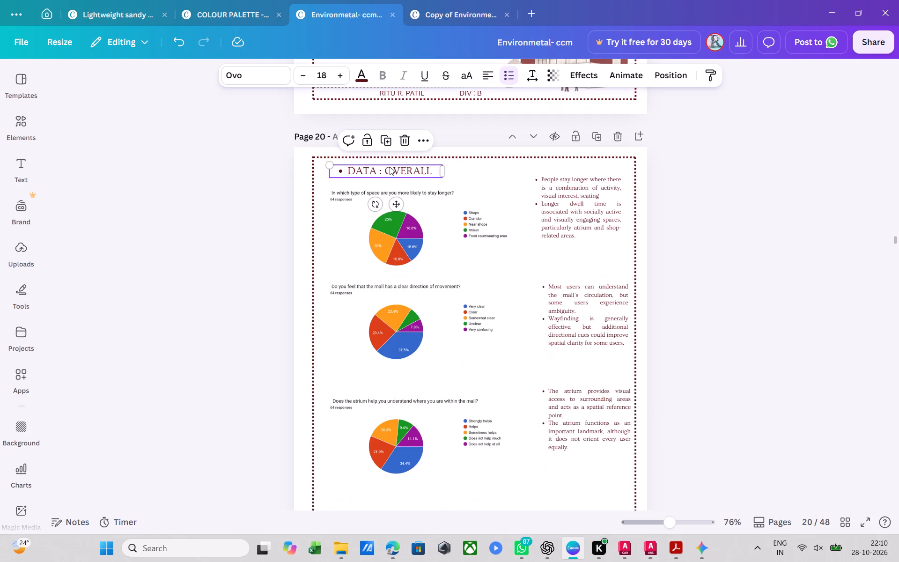
pyautogui.click(389, 145)
pyautogui.scroll(-2, 392, 145)
pyautogui.scroll(2, 412, 183)
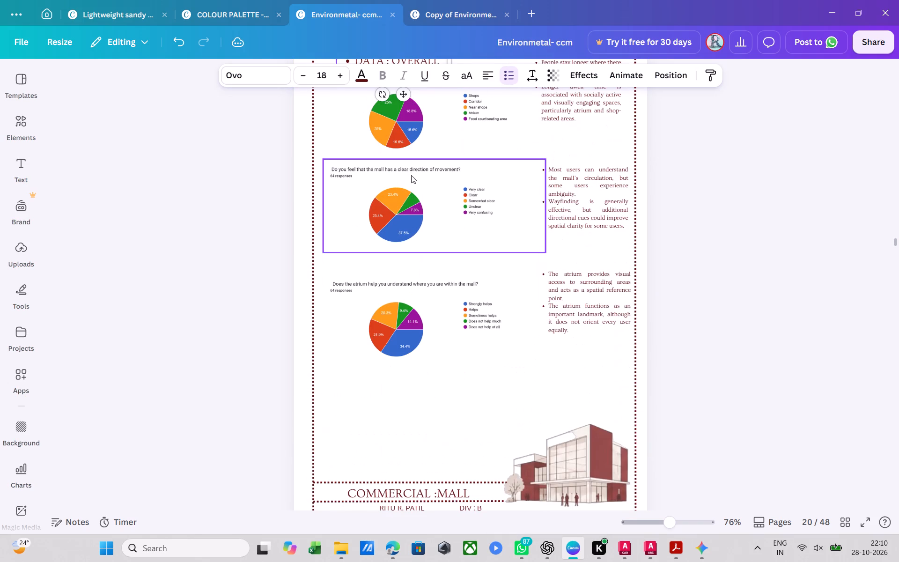
pyautogui.moveTo(399, 97); pyautogui.dragTo(391, 414)
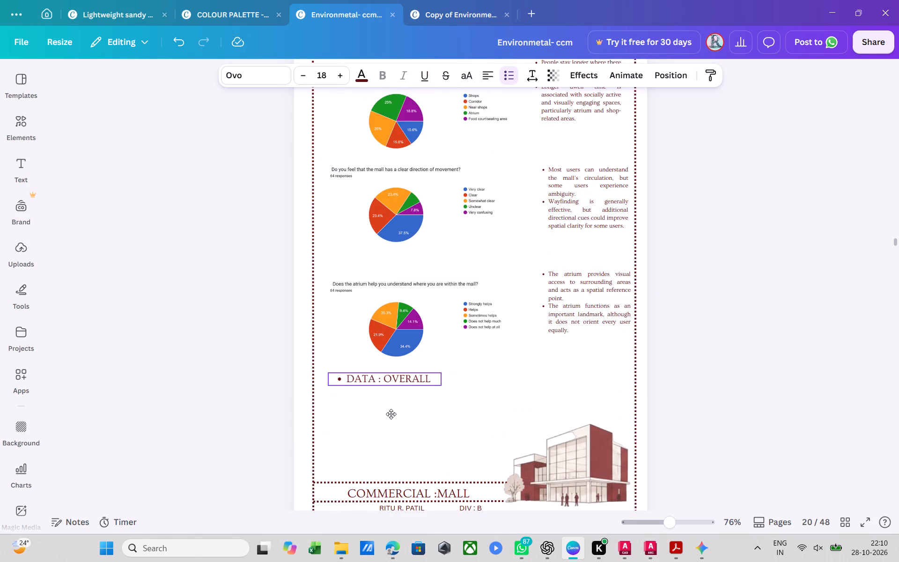
pyautogui.moveTo(391, 414); pyautogui.dragTo(400, 417)
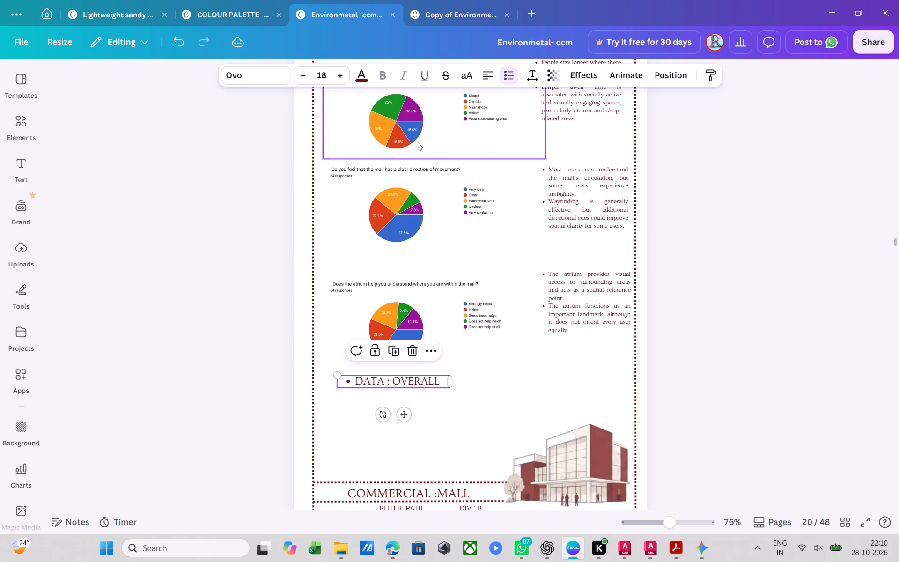
# Shift the "In which type of space..." chart up under the heading and crop the blank space from its upper and lower edges.
pyautogui.scroll(1, 417, 136)
pyautogui.moveTo(398, 165); pyautogui.dragTo(393, 161)
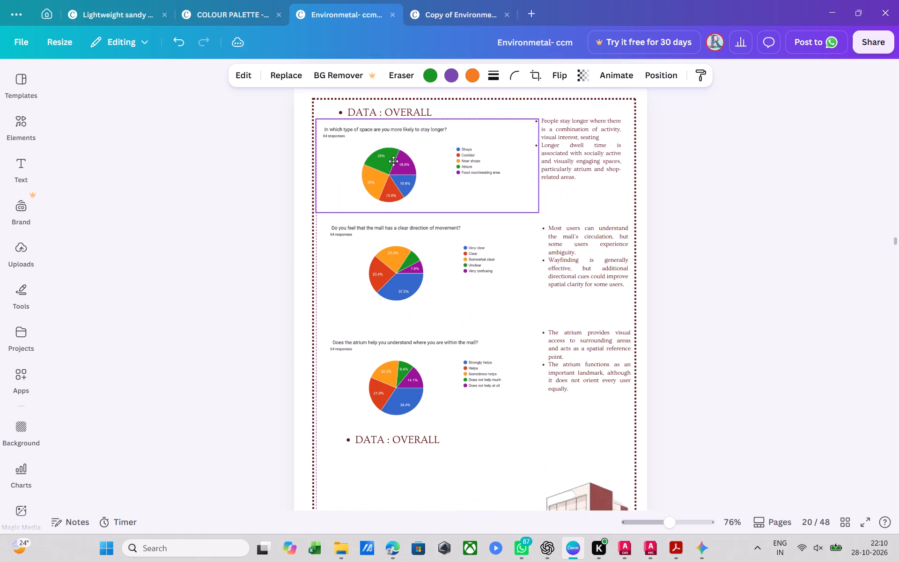
pyautogui.moveTo(393, 161); pyautogui.dragTo(394, 159)
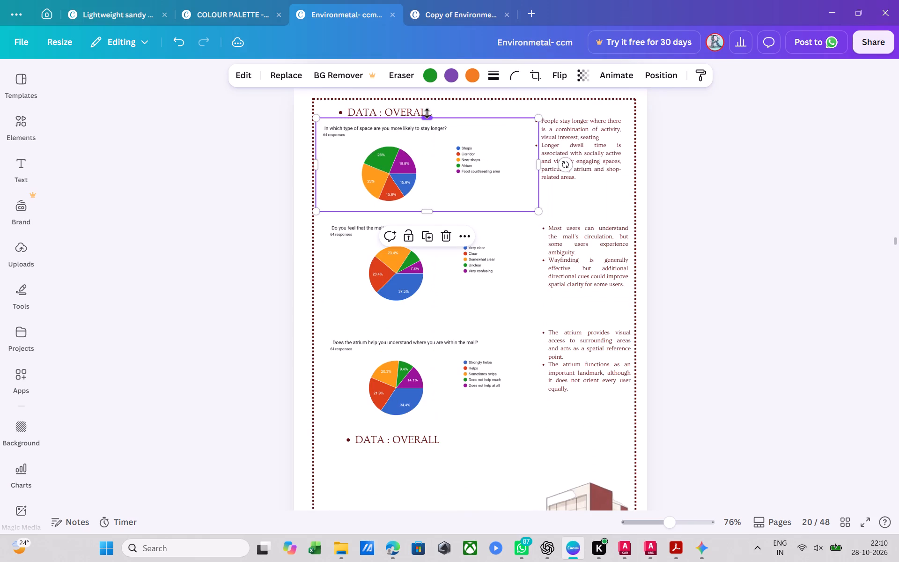
pyautogui.moveTo(427, 113); pyautogui.dragTo(430, 118)
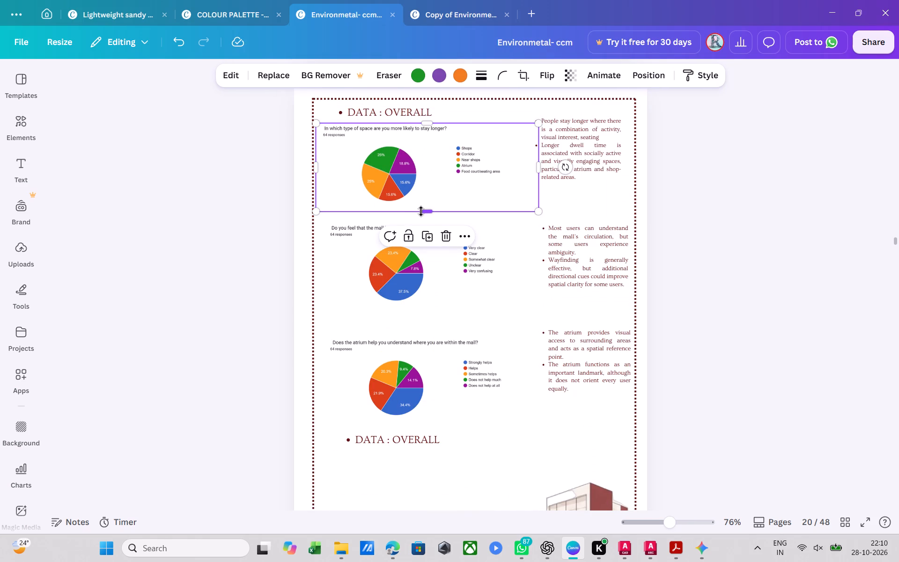
pyautogui.moveTo(424, 209); pyautogui.dragTo(422, 201)
pyautogui.click(444, 172)
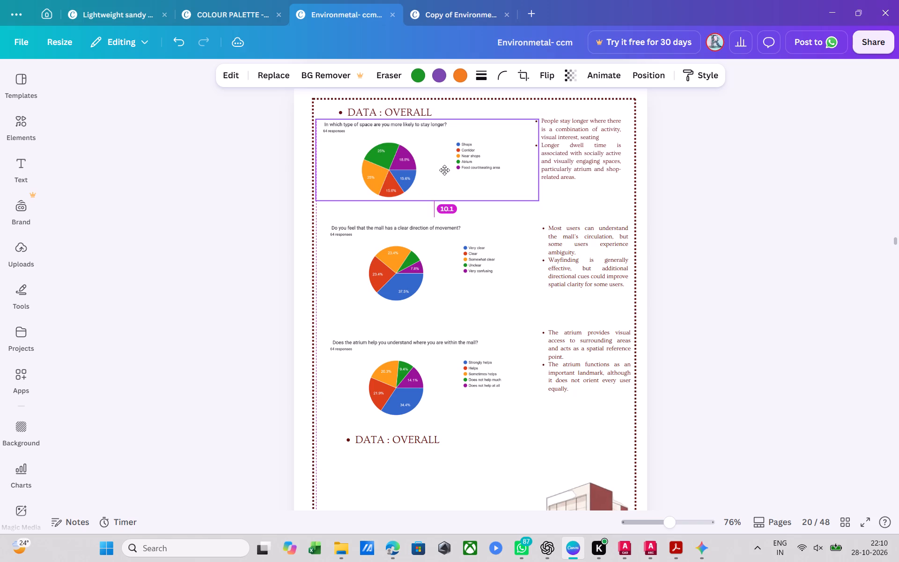
pyautogui.click(230, 223)
# Crop the upper and lower edges of the "clear direction of movement" chart and move it directly below the first chart, aligned with it.
pyautogui.click(405, 246)
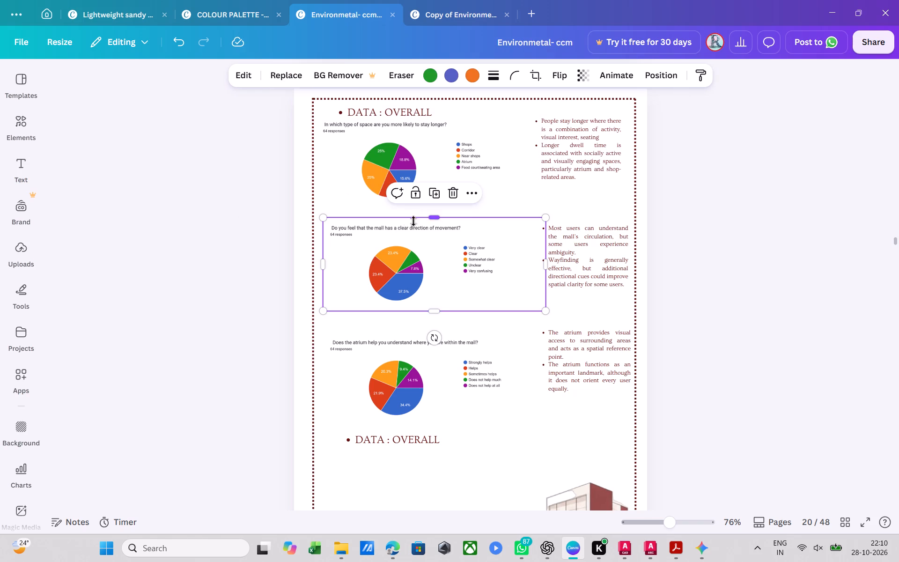
pyautogui.moveTo(431, 218); pyautogui.dragTo(433, 224)
pyautogui.moveTo(434, 259); pyautogui.dragTo(430, 242)
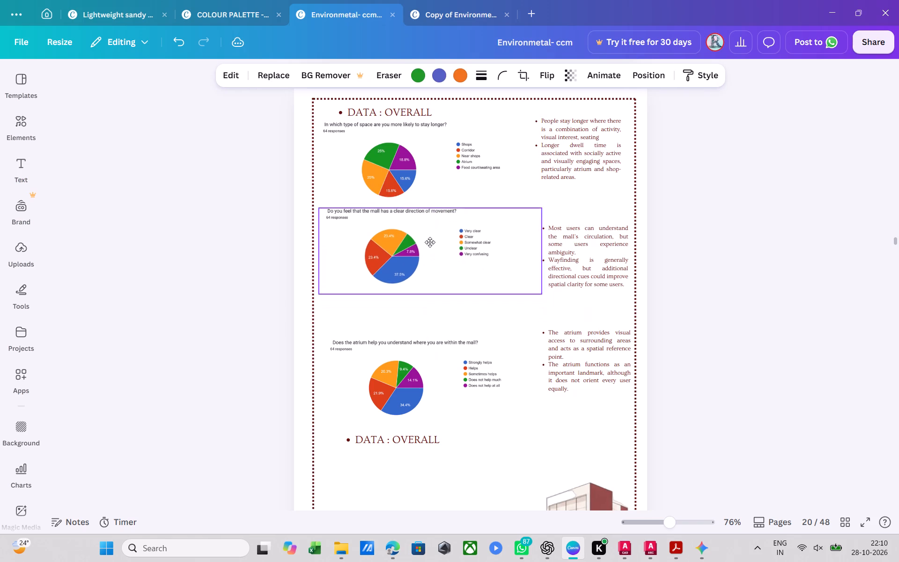
pyautogui.moveTo(430, 242); pyautogui.dragTo(429, 238)
pyautogui.moveTo(425, 285); pyautogui.dragTo(423, 283)
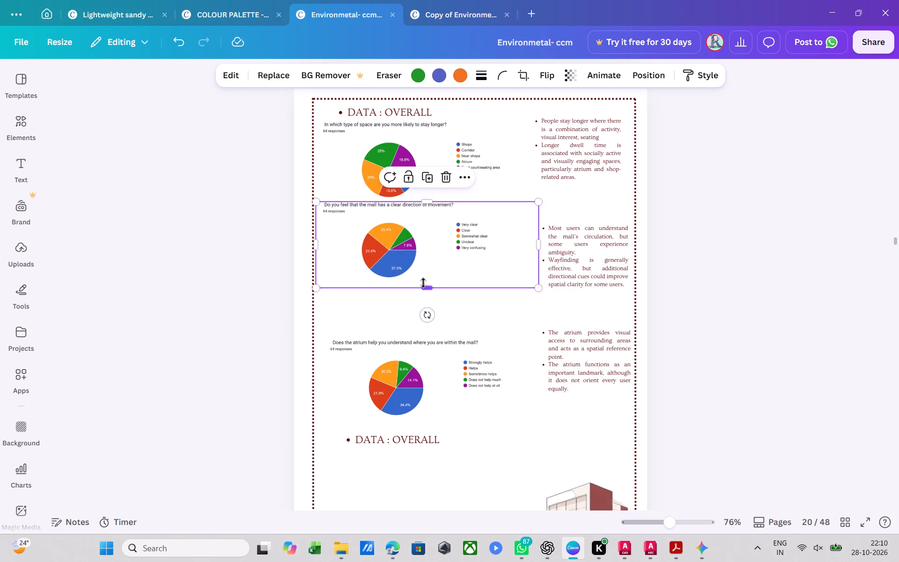
pyautogui.moveTo(423, 283); pyautogui.dragTo(423, 275)
pyautogui.click(247, 310)
# Move the "Does the atrium help you..." chart up beneath the second chart and crop the blank space along its upper edge.
pyautogui.moveTo(412, 379); pyautogui.dragTo(413, 334)
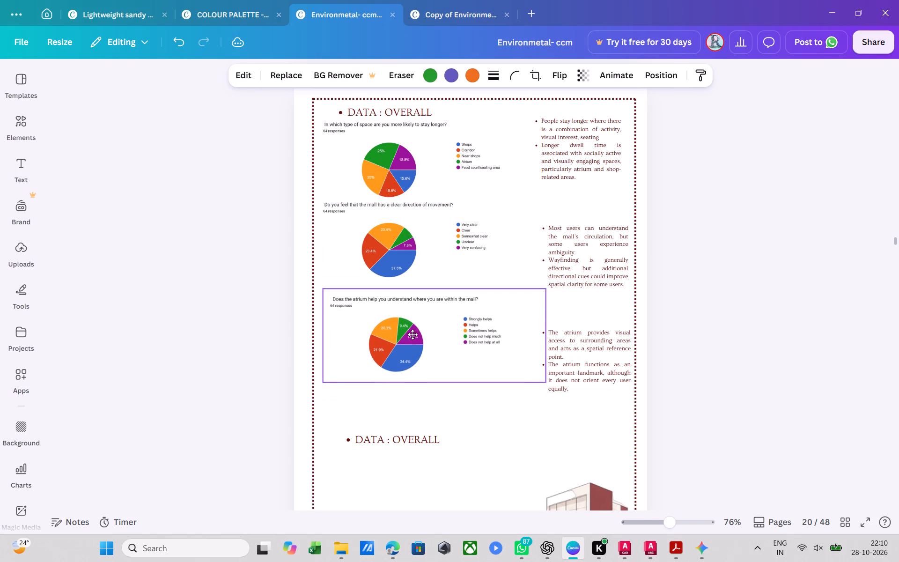
pyautogui.moveTo(413, 334); pyautogui.dragTo(413, 331)
pyautogui.moveTo(431, 286); pyautogui.dragTo(432, 292)
pyautogui.click(255, 342)
pyautogui.click(412, 337)
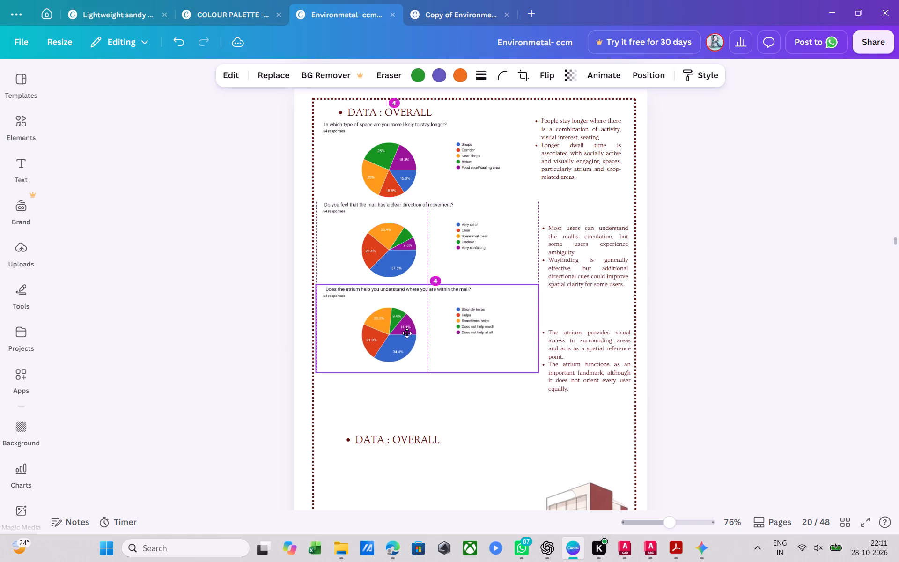
pyautogui.click(430, 372)
pyautogui.click(640, 323)
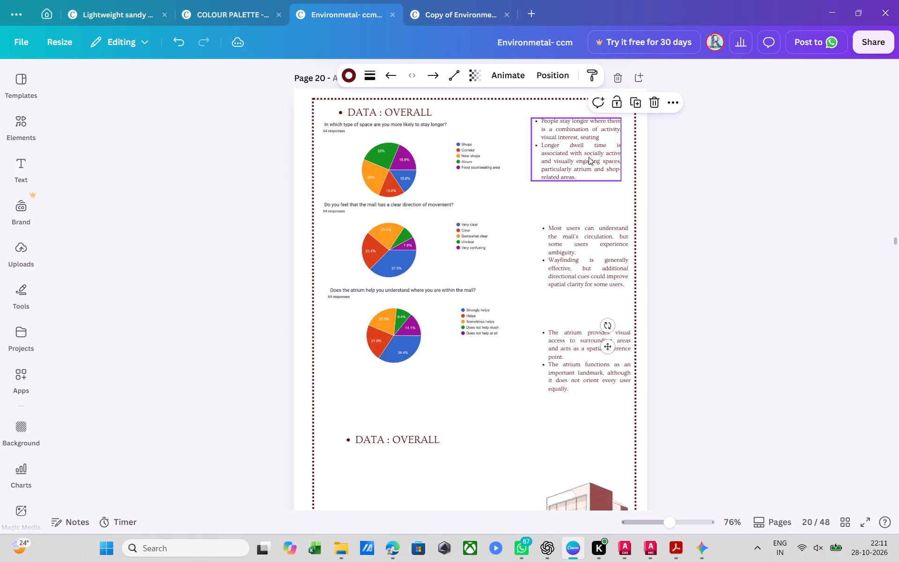
# Widen the "People stay longer..." notes box towards the page's dotted border.
pyautogui.click(589, 157)
pyautogui.moveTo(622, 151); pyautogui.dragTo(629, 151)
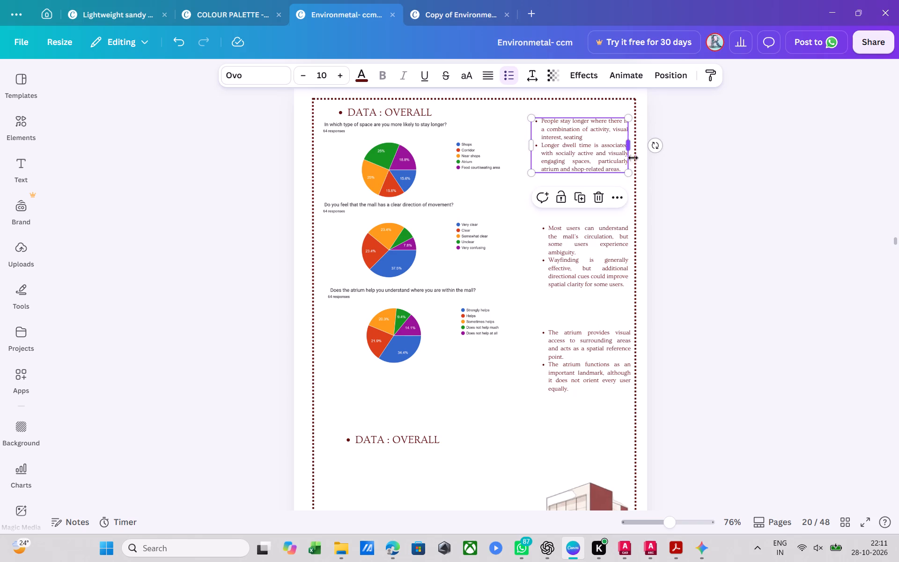
pyautogui.click(700, 210)
# Move the "Most users can understand..." notes up level with the second chart and widen the box to match the notes above.
pyautogui.moveTo(597, 265); pyautogui.dragTo(589, 242)
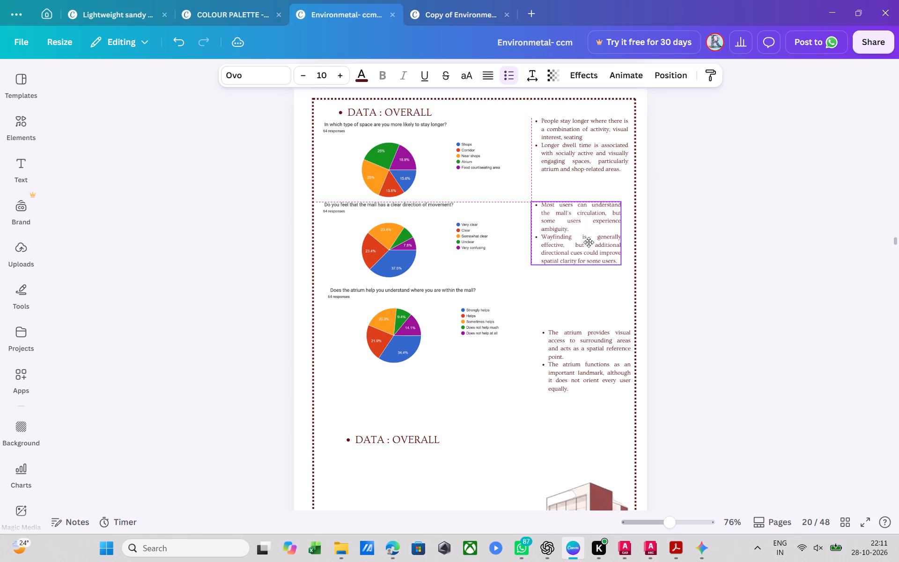
pyautogui.moveTo(589, 242); pyautogui.dragTo(593, 244)
pyautogui.click(627, 234)
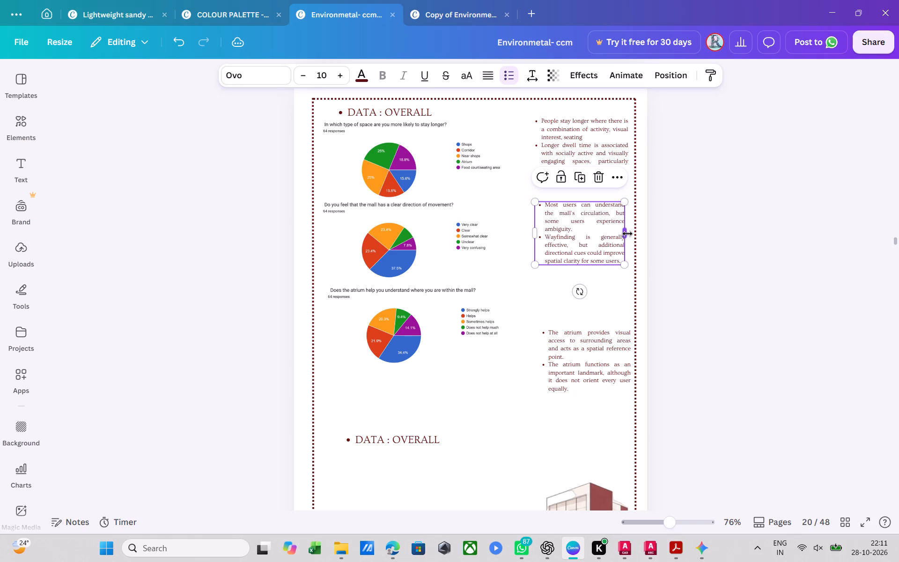
pyautogui.click(682, 280)
# Move the "The atrium provides visual access..." notes up level with the third chart and widen the box slightly.
pyautogui.moveTo(573, 364); pyautogui.dragTo(570, 358)
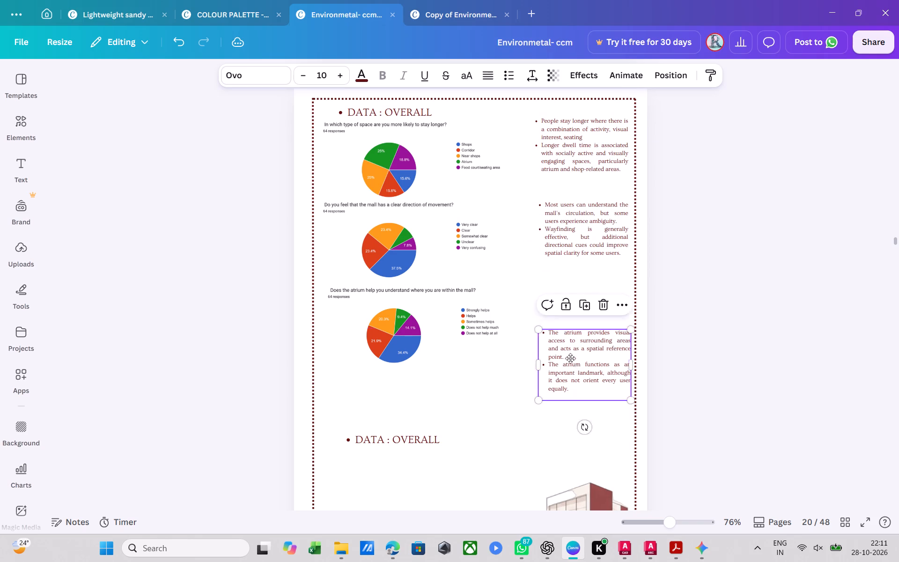
pyautogui.moveTo(570, 358); pyautogui.dragTo(573, 323)
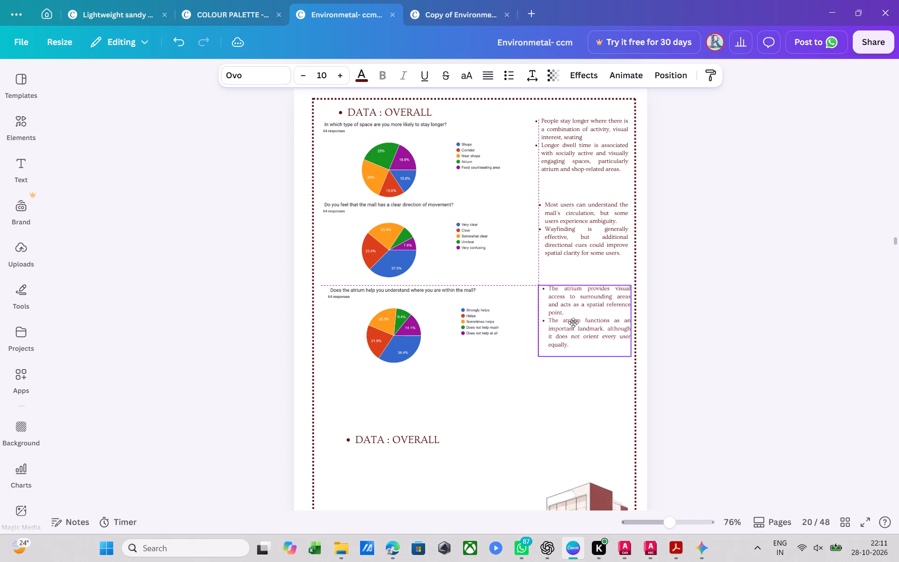
pyautogui.moveTo(573, 323); pyautogui.dragTo(570, 323)
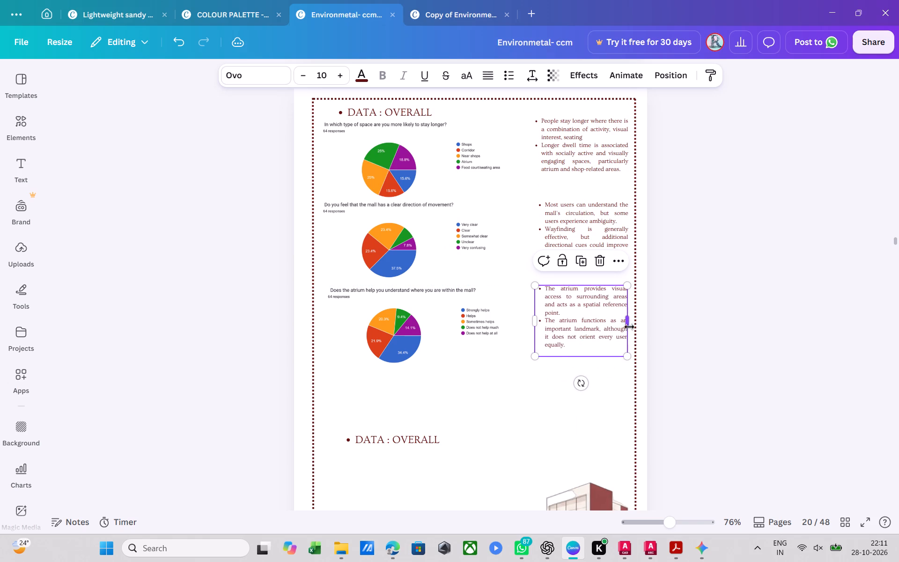
pyautogui.click(628, 322)
pyautogui.click(693, 350)
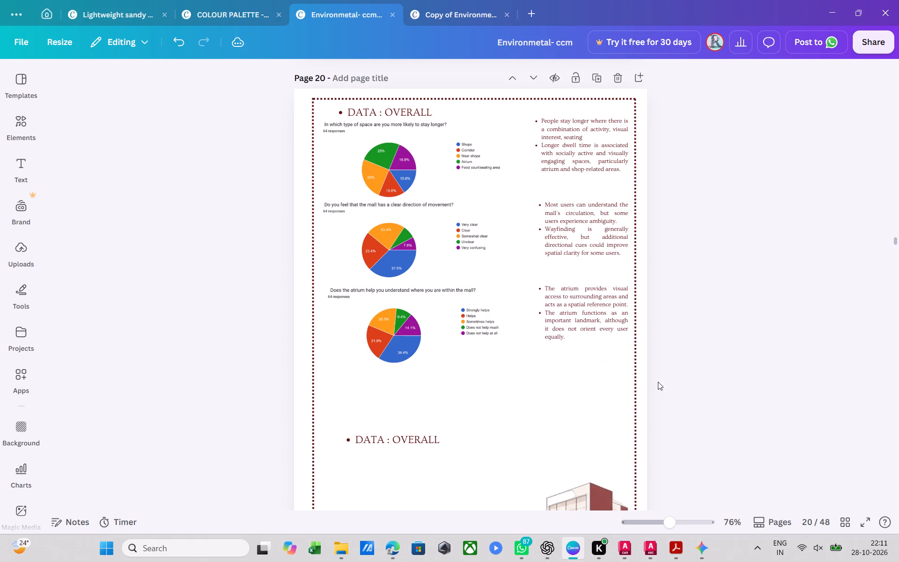
# Move page 20's lower "DATA : OVERALL" heading up directly beneath the third chart, aligned with the heading at the page top.
pyautogui.moveTo(394, 441); pyautogui.dragTo(383, 382)
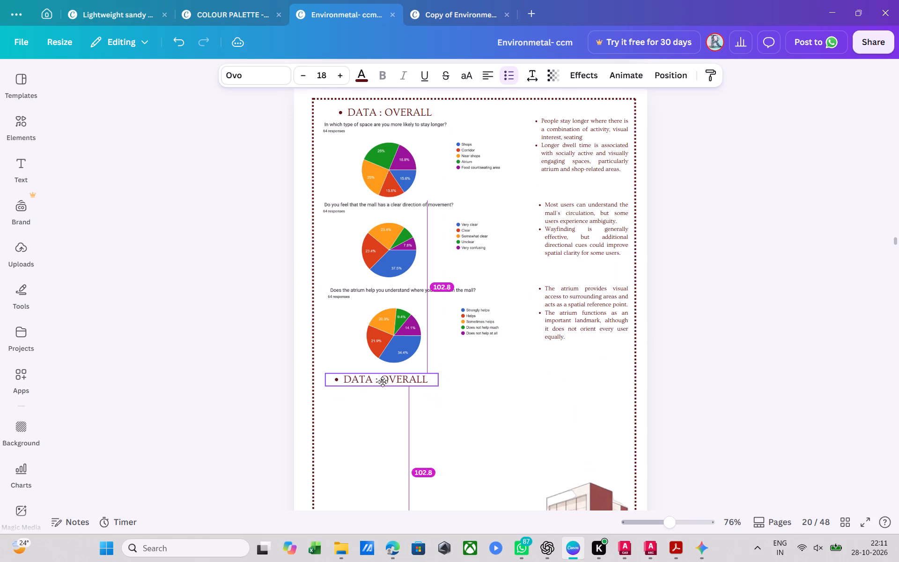